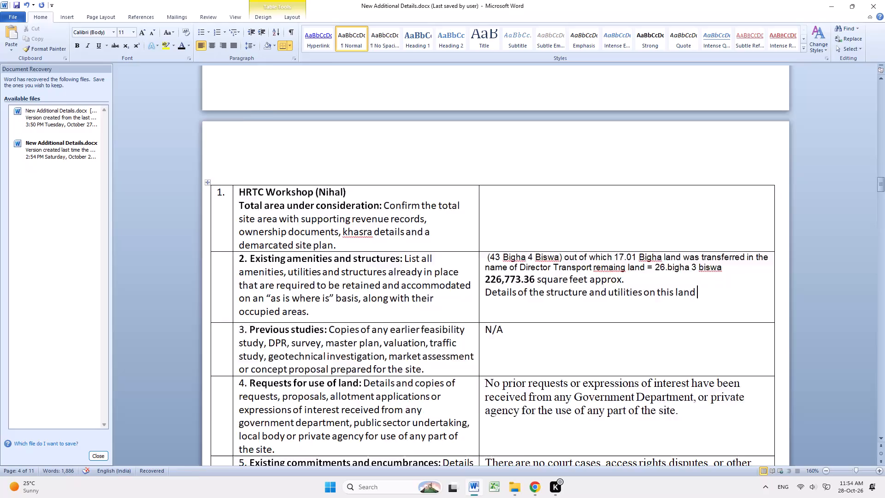
Examine the HRTC Workshop residual-area row and its list of existing structures against the existing amenities row.
{"action": "scroll", "coordinate": [582, 279], "scroll_direction": "down", "scroll_amount": 11}
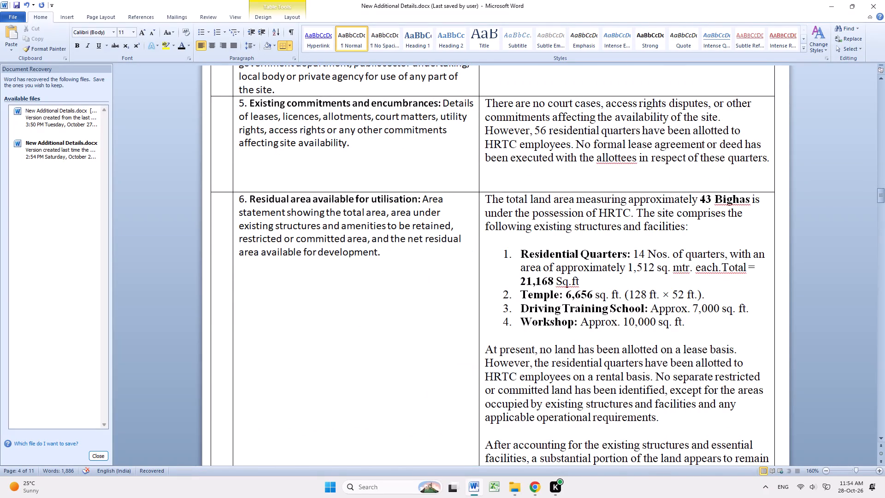
{"action": "left_click_drag", "start_coordinate": [346, 178], "coordinate": [381, 175]}
{"action": "left_click_drag", "start_coordinate": [414, 175], "coordinate": [438, 176]}
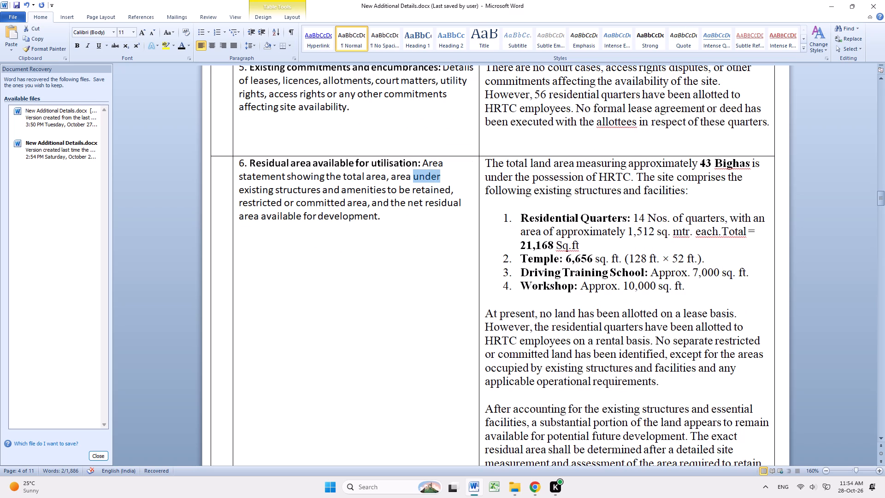
{"action": "left_click_drag", "start_coordinate": [438, 176], "coordinate": [439, 177]}
{"action": "left_click_drag", "start_coordinate": [321, 192], "coordinate": [421, 193]}
{"action": "left_click", "coordinate": [427, 223]}
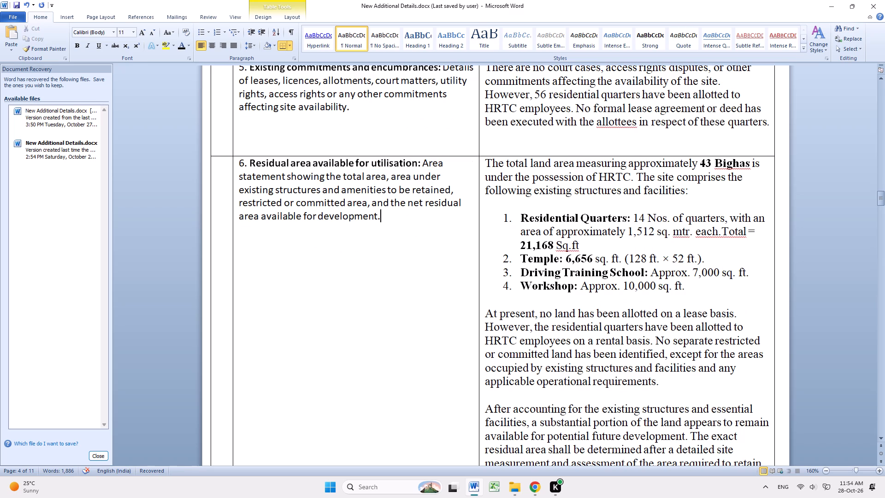
{"action": "left_click_drag", "start_coordinate": [566, 218], "coordinate": [607, 219]}
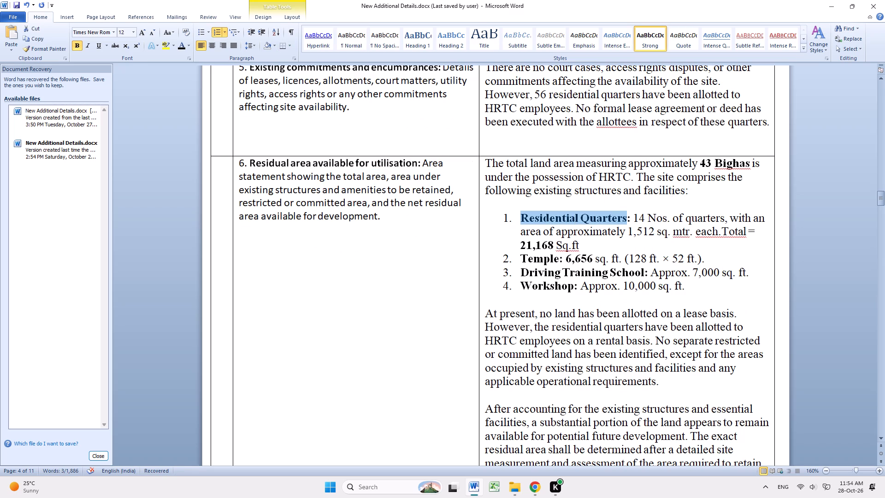
{"action": "left_click", "coordinate": [614, 296]}
{"action": "scroll", "coordinate": [673, 302], "scroll_direction": "up", "scroll_amount": 6}
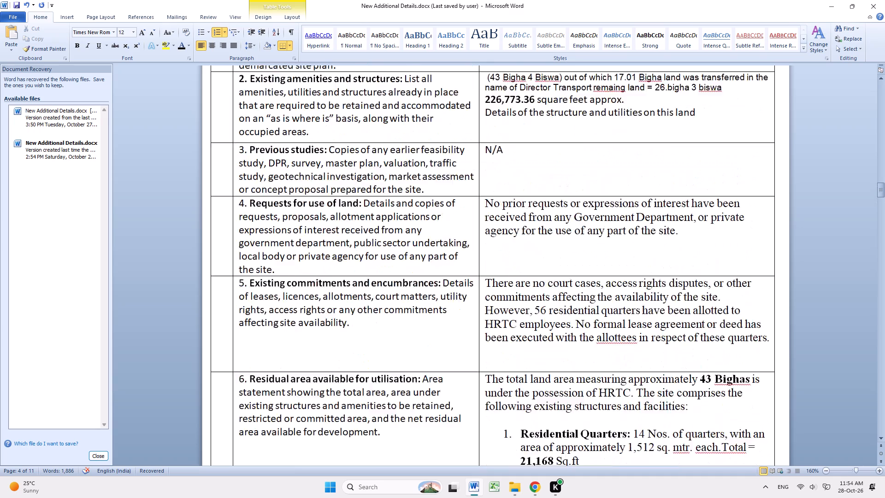
{"action": "scroll", "coordinate": [673, 299], "scroll_direction": "up", "scroll_amount": 1}
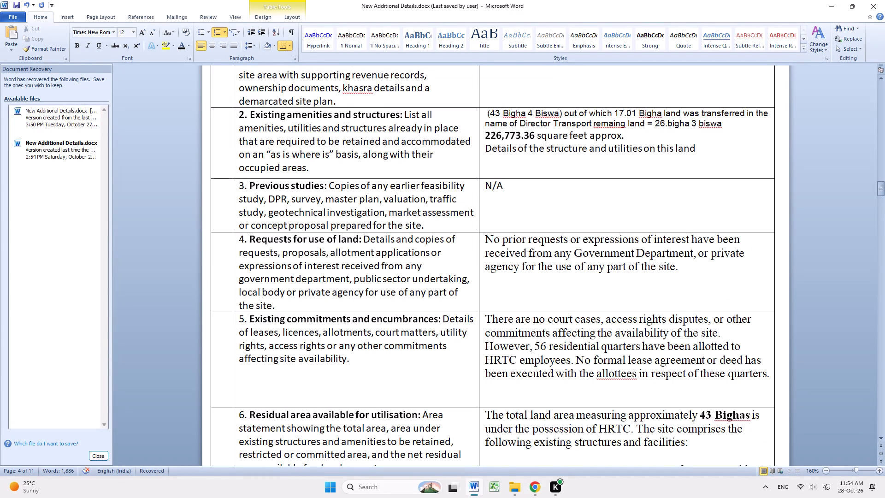
Copy the four-item structures list from the residual-area response into the existing amenities response, below "Details of the structure and utilities on this land".
{"action": "left_click", "coordinate": [708, 149]}
{"action": "scroll", "coordinate": [726, 270], "scroll_direction": "down", "scroll_amount": 2}
{"action": "scroll", "coordinate": [623, 381], "scroll_direction": "down", "scroll_amount": 3}
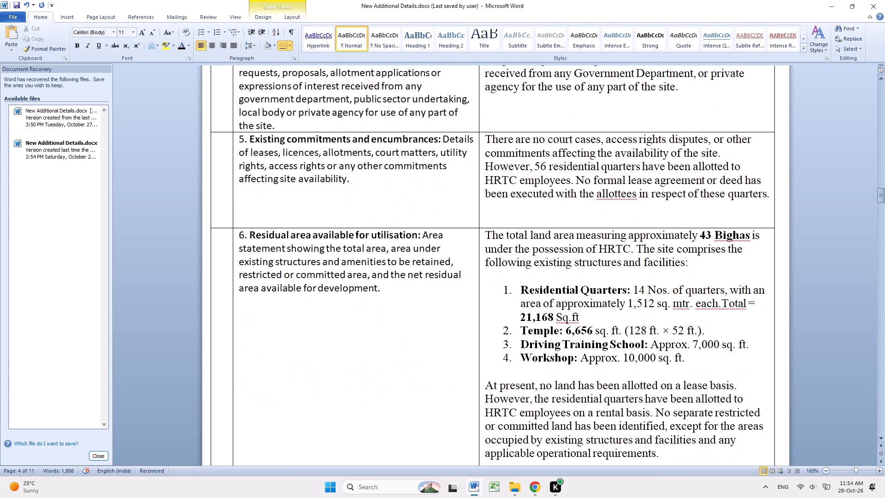
{"action": "left_click_drag", "start_coordinate": [694, 361], "coordinate": [500, 292]}
{"action": "key", "text": "ctrl+c"}
{"action": "scroll", "coordinate": [562, 308], "scroll_direction": "up", "scroll_amount": 7}
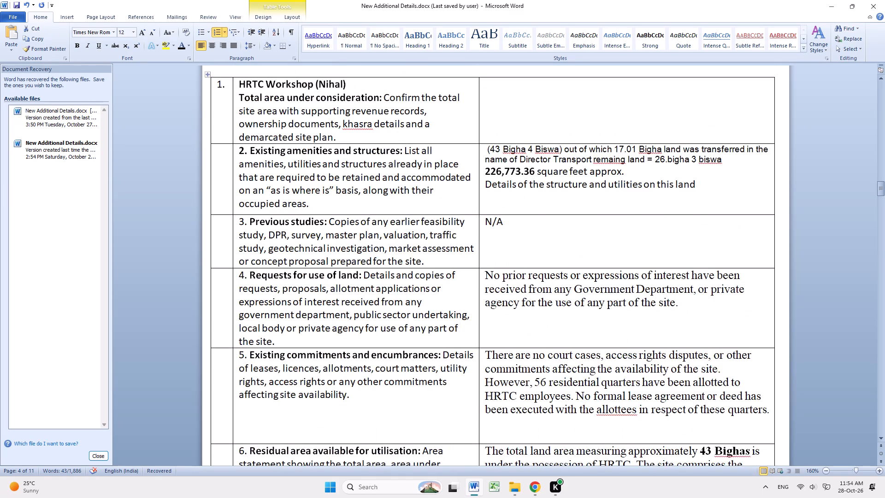
{"action": "left_click", "coordinate": [709, 225]}
{"action": "key", "text": "shift+Return"}
{"action": "key", "text": "ctrl+v"}
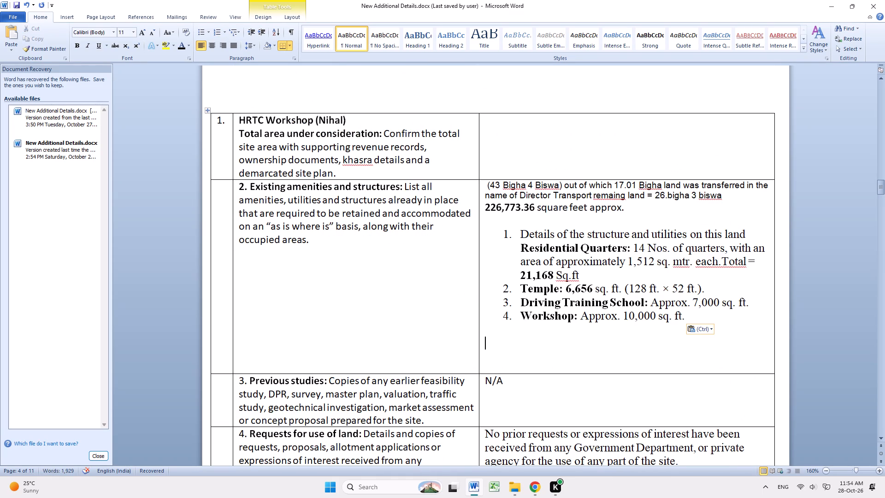
Add the line "Total Build up area = 44823 Sq.ft" below the copied structures list in the existing amenities response.
{"action": "left_click", "coordinate": [342, 245]}
{"action": "left_click", "coordinate": [572, 345]}
{"action": "scroll", "coordinate": [594, 386], "scroll_direction": "down", "scroll_amount": 9}
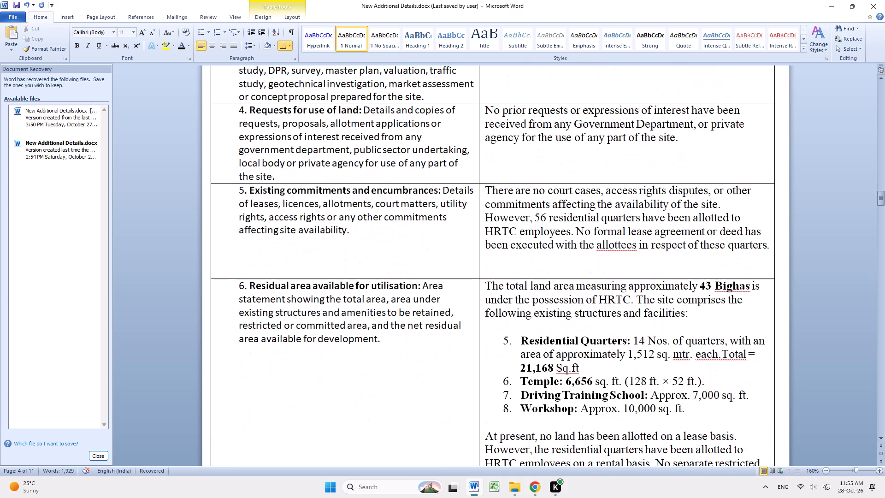
{"action": "scroll", "coordinate": [601, 395], "scroll_direction": "down", "scroll_amount": 3}
{"action": "scroll", "coordinate": [601, 395], "scroll_direction": "up", "scroll_amount": 5}
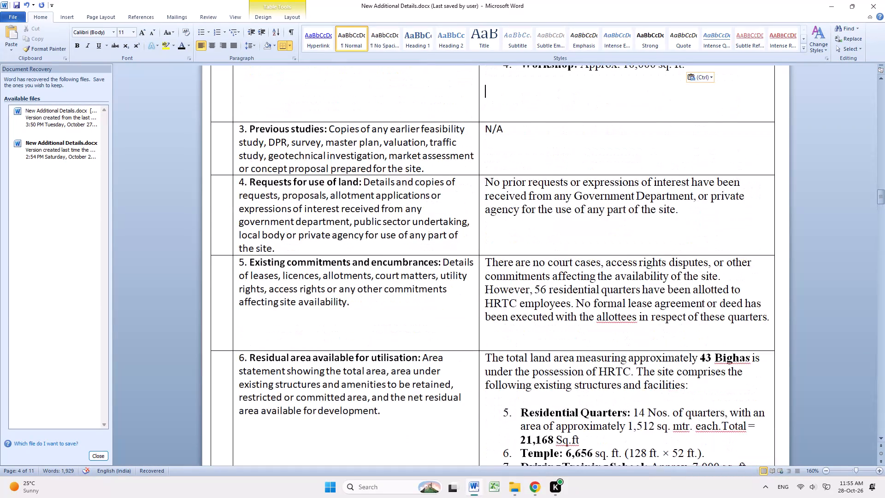
{"action": "scroll", "coordinate": [600, 340], "scroll_direction": "up", "scroll_amount": 4}
{"action": "type", "text": "Tot"}
{"action": "type", "text": "al"}
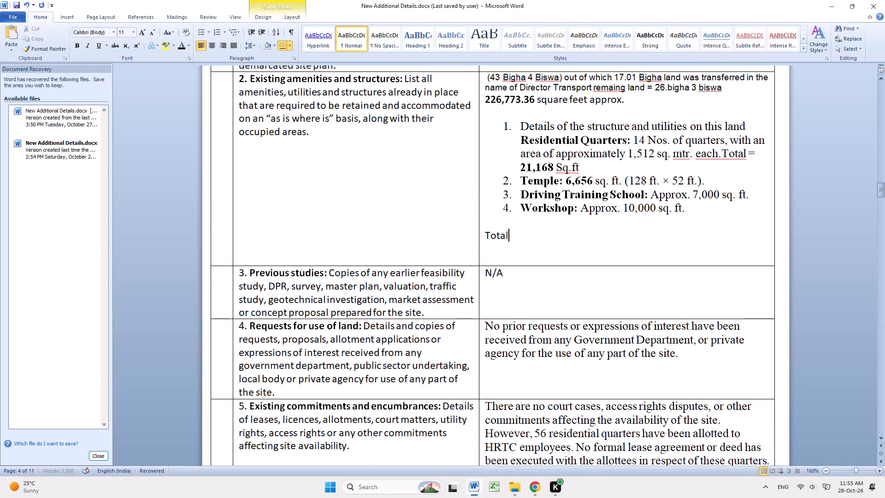
{"action": "key", "text": "space"}
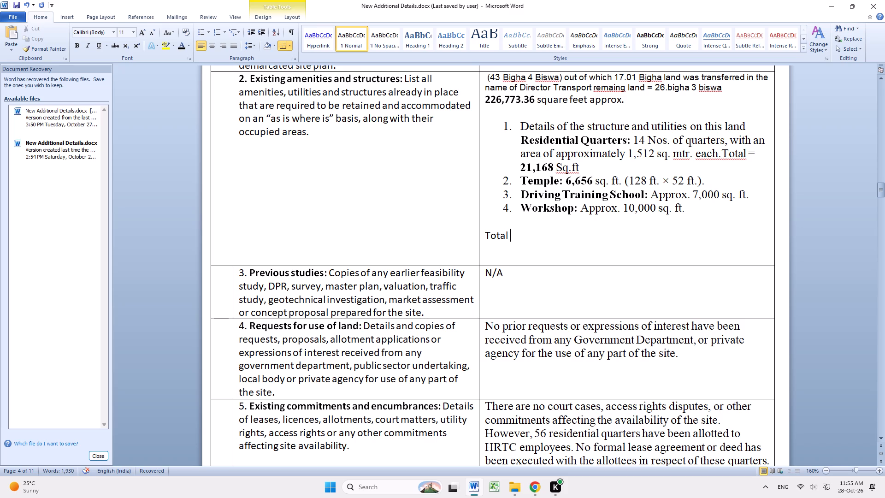
{"action": "type", "text": "Build p"}
{"action": "key", "text": "BackSpace"}
{"action": "type", "text": "up area"}
{"action": "key", "text": "space"}
{"action": "type", "text": "="}
{"action": "key", "text": "space"}
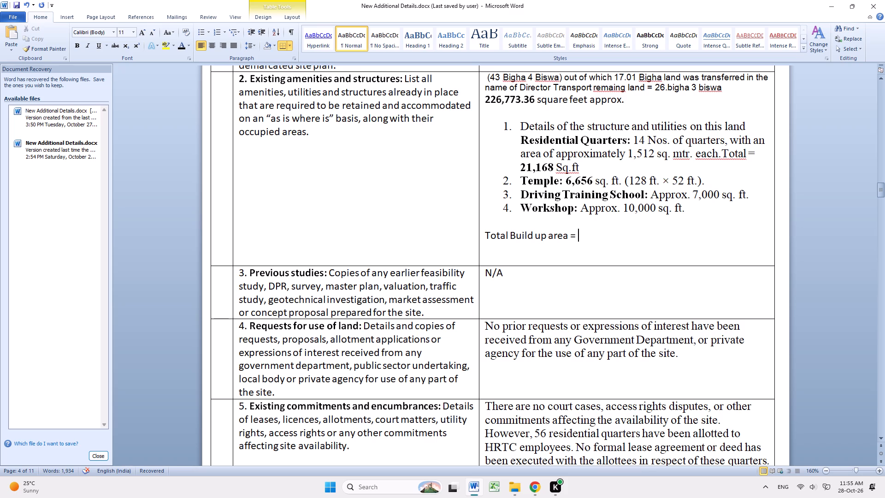
{"action": "type", "text": "44"}
{"action": "type", "text": "823"}
{"action": "key", "text": "space"}
{"action": "type", "text": "Sq"}
{"action": "type", "text": ".ft"}
{"action": "key", "text": "space"}
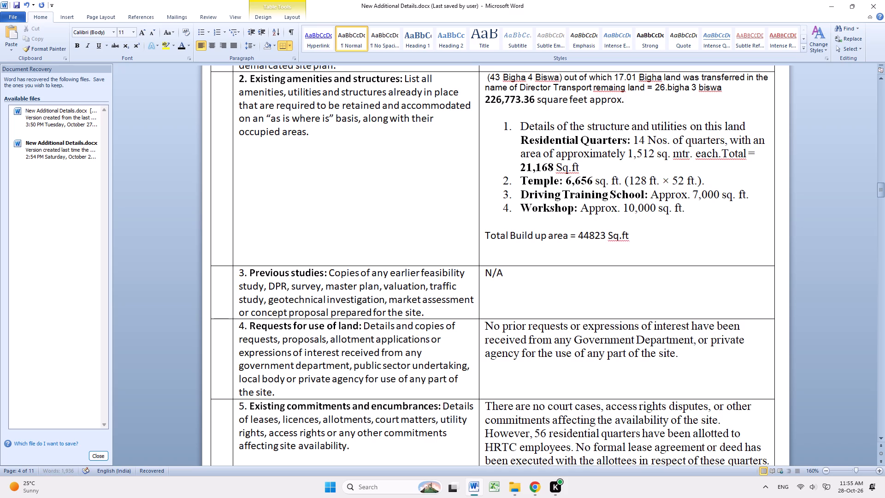
Append "+ Link road around coloney" to the total build-up area line.
{"action": "key", "text": "plus"}
{"action": "key", "text": "space"}
{"action": "type", "text": "Loi"}
{"action": "key", "text": "BackSpace"}
{"action": "key", "text": "BackSpace"}
{"action": "type", "text": "ink road around colo"}
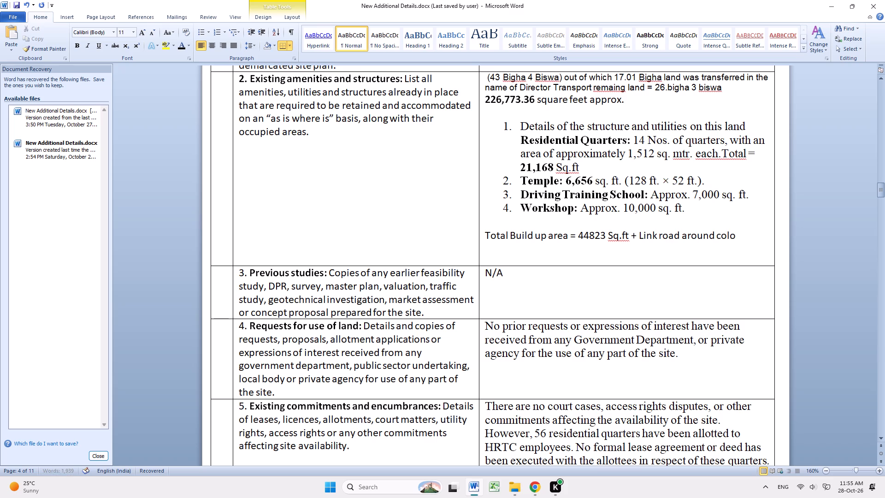
{"action": "key", "text": "BackSpace"}
{"action": "key", "text": "BackSpace"}
{"action": "key", "text": "BackSpace"}
{"action": "key", "text": "BackSpace"}
{"action": "type", "text": "coloney"}
Correct the misspelled last word of the total build-up area line to "colony".
{"action": "left_click", "coordinate": [727, 271]}
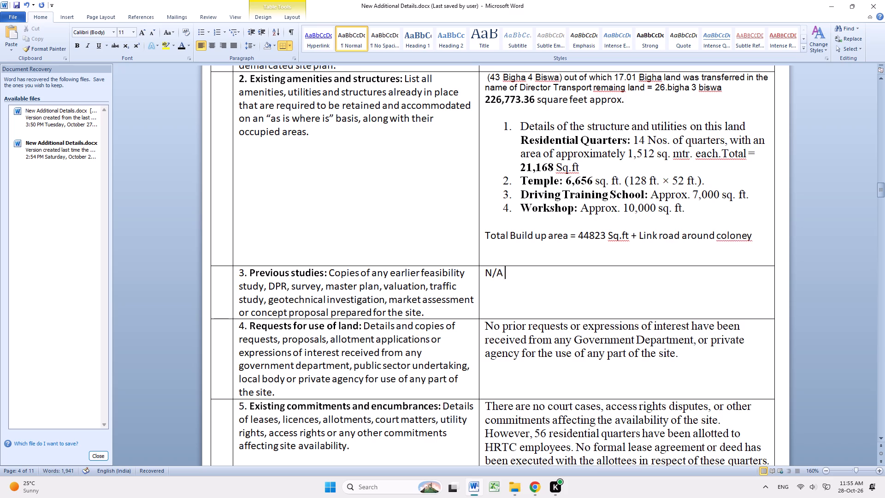
{"action": "right_click", "coordinate": [730, 241]}
{"action": "left_click", "coordinate": [692, 249]}
Enter "The Revenue Record attached on annexure – C" in the empty response cell for HRTC Workshop (Nihal) total area under consideration.
{"action": "scroll", "coordinate": [643, 290], "scroll_direction": "down", "scroll_amount": 4}
{"action": "scroll", "coordinate": [643, 301], "scroll_direction": "down", "scroll_amount": 20}
{"action": "scroll", "coordinate": [643, 301], "scroll_direction": "down", "scroll_amount": 1}
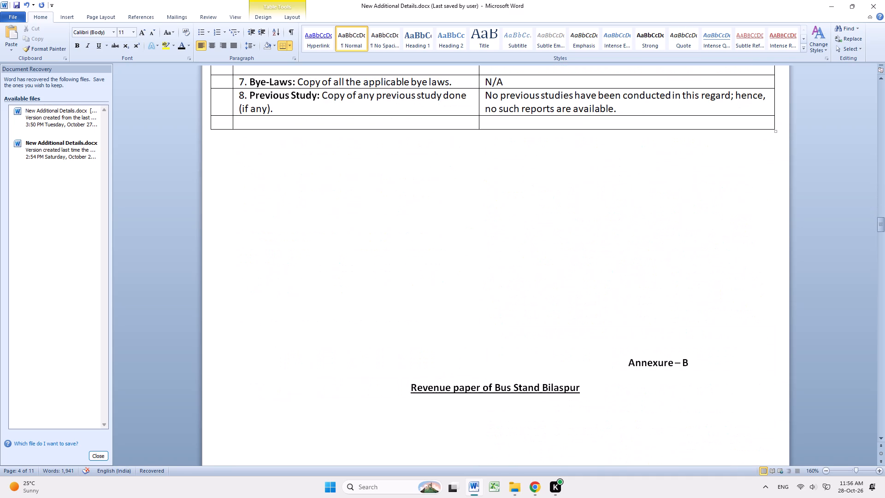
{"action": "scroll", "coordinate": [596, 300], "scroll_direction": "up", "scroll_amount": 20}
{"action": "scroll", "coordinate": [596, 300], "scroll_direction": "up", "scroll_amount": 5}
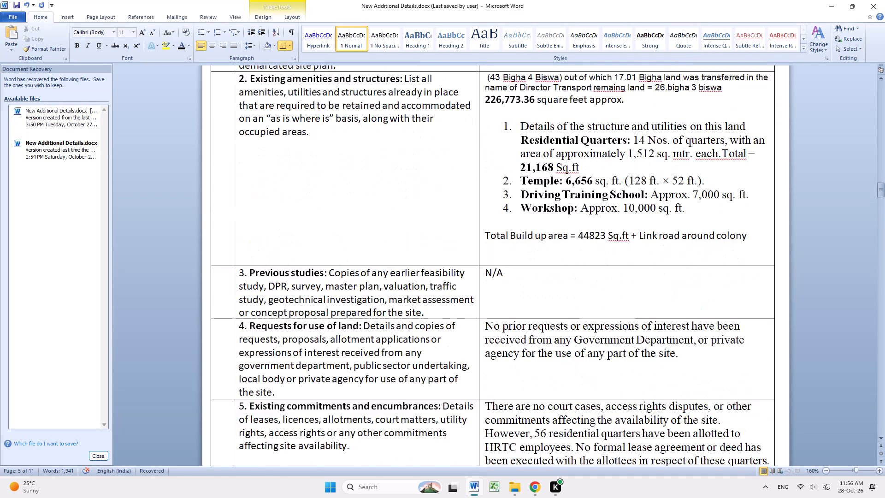
{"action": "scroll", "coordinate": [603, 308], "scroll_direction": "up", "scroll_amount": 10}
{"action": "scroll", "coordinate": [609, 308], "scroll_direction": "down", "scroll_amount": 5}
{"action": "scroll", "coordinate": [610, 308], "scroll_direction": "up", "scroll_amount": 5}
{"action": "scroll", "coordinate": [610, 308], "scroll_direction": "down", "scroll_amount": 3}
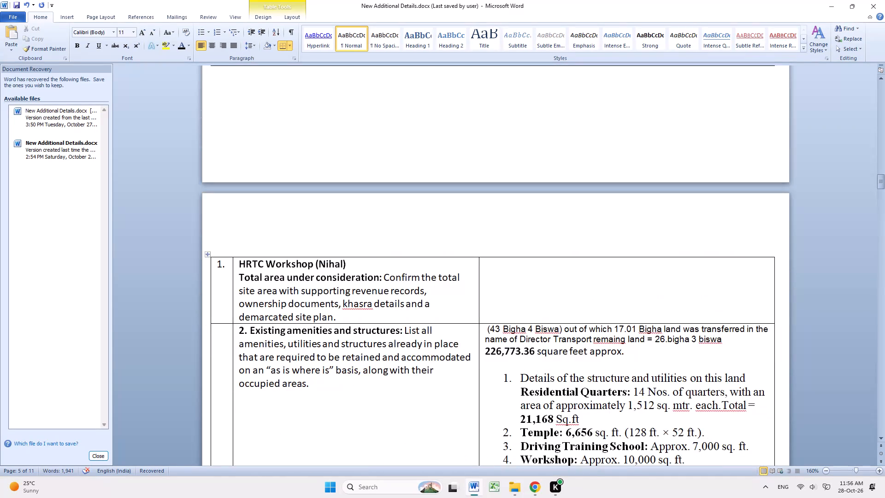
{"action": "left_click", "coordinate": [580, 291]}
{"action": "left_click", "coordinate": [572, 287]}
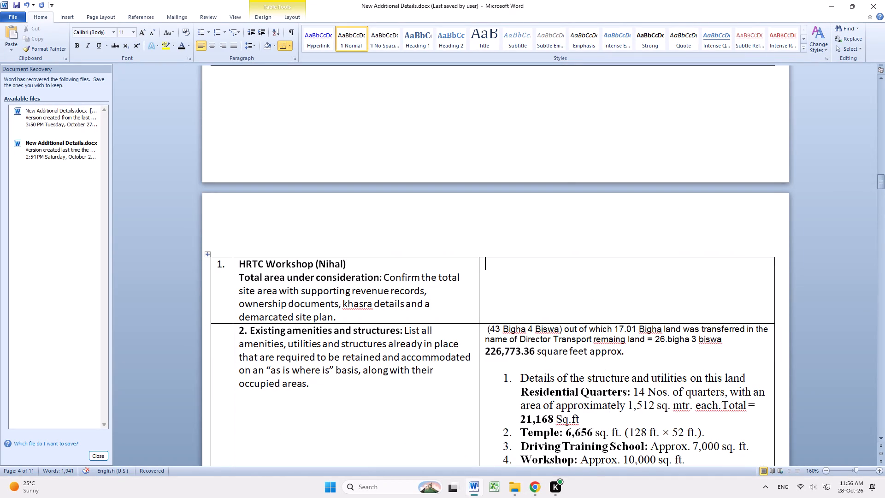
{"action": "type", "text": "The Re"}
{"action": "key", "text": "BackSpace"}
{"action": "key", "text": "BackSpace"}
{"action": "key", "text": "BackSpace"}
{"action": "key", "text": "space"}
{"action": "type", "text": "Rebenu"}
{"action": "key", "text": "BackSpace"}
{"action": "key", "text": "BackSpace"}
{"action": "key", "text": "BackSpace"}
{"action": "key", "text": "BackSpace"}
{"action": "type", "text": "venue Record"}
{"action": "key", "text": "space"}
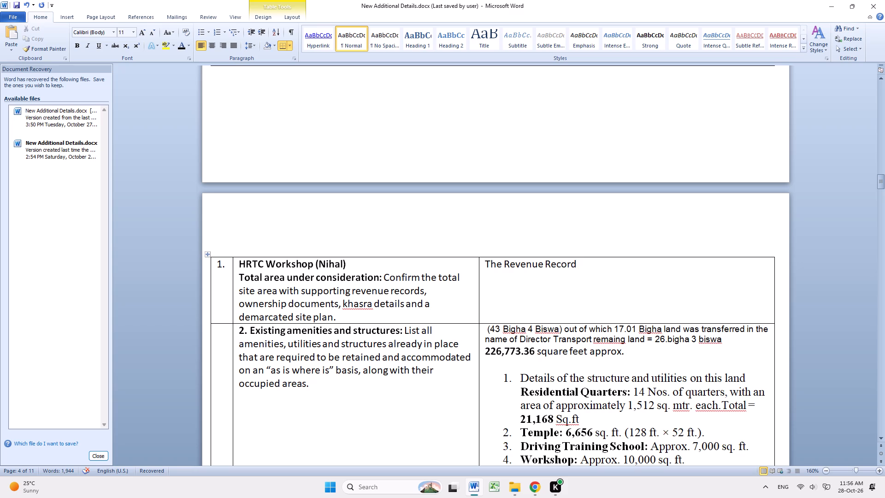
{"action": "type", "text": "attached ont"}
{"action": "key", "text": "space"}
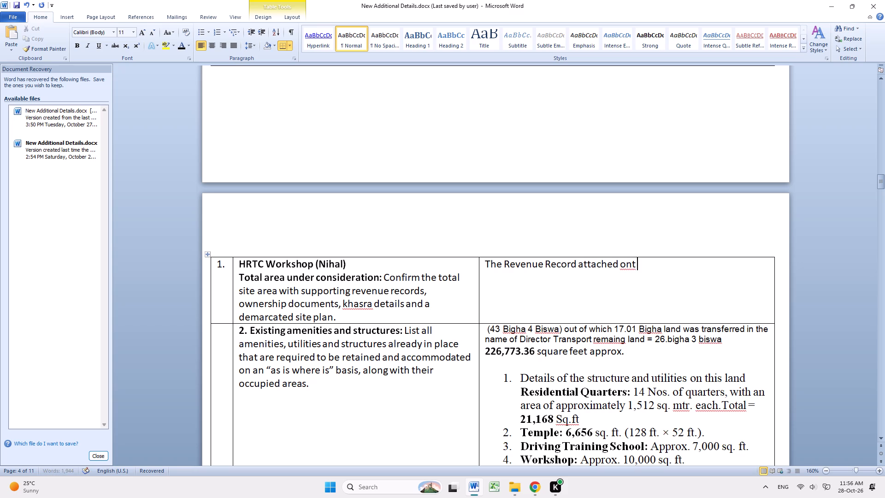
{"action": "key", "text": "BackSpace"}
{"action": "key", "text": "BackSpace"}
{"action": "key", "text": "space"}
{"action": "type", "text": "annexure"}
{"action": "key", "text": "space"}
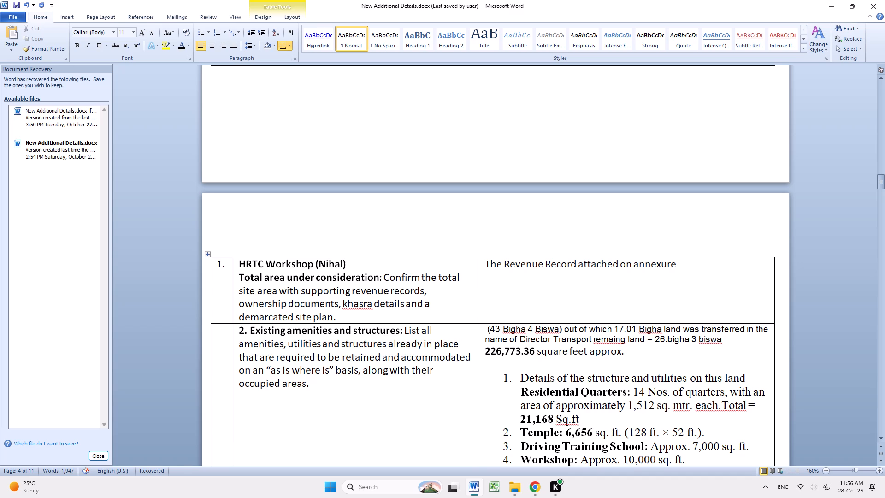
{"action": "type", "text": "-"}
{"action": "key", "text": "space"}
{"action": "key", "text": "shift+c"}
{"action": "key", "text": "Return"}
{"action": "key", "text": "Delete"}
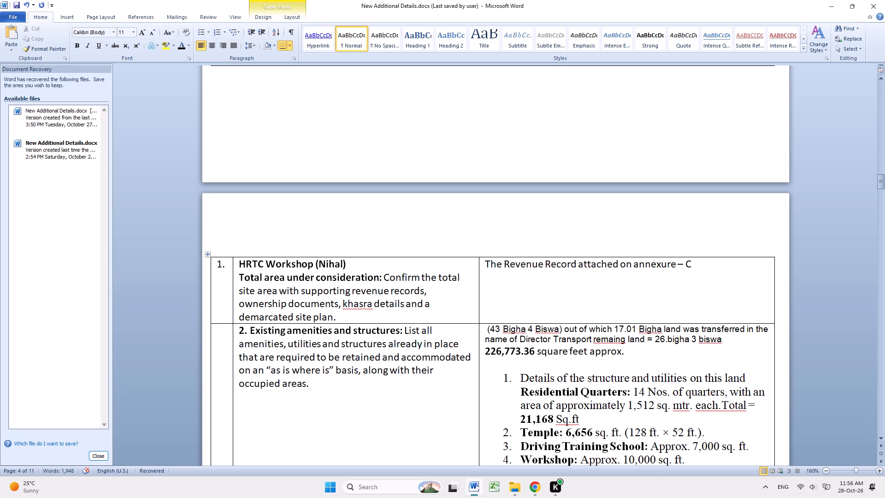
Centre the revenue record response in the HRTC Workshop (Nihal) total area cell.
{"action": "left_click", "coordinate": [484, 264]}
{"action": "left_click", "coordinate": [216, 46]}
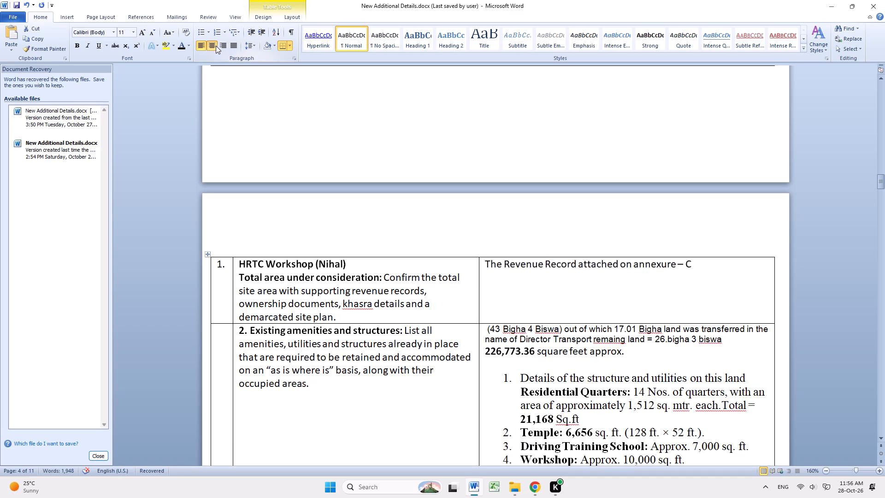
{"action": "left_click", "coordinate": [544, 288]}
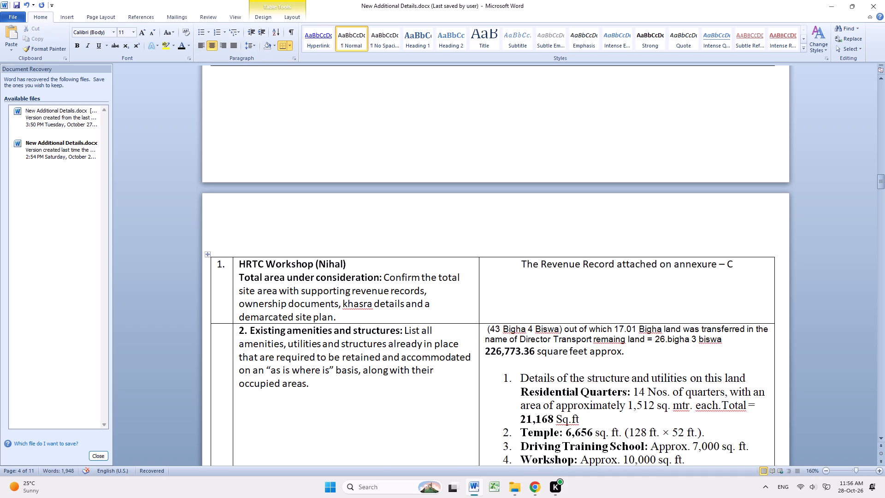
Set the font of the entire document to Times New Roman.
{"action": "key", "text": "ctrl+a"}
{"action": "left_click", "coordinate": [105, 32]}
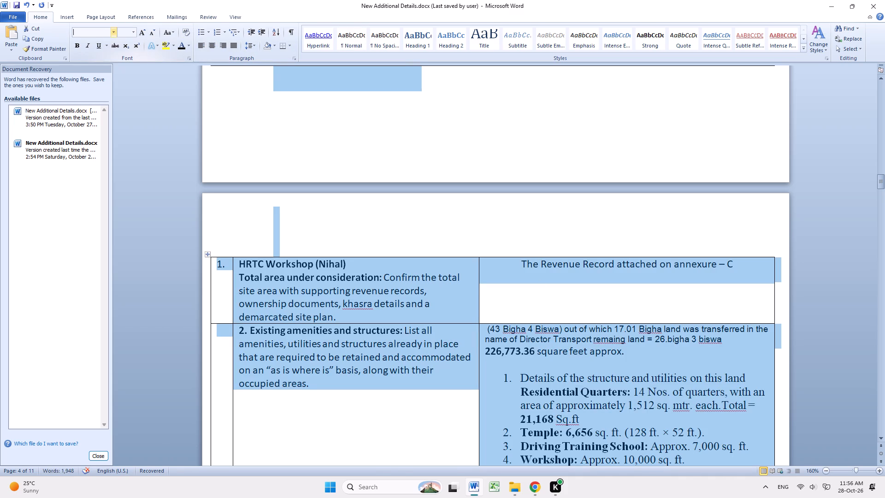
{"action": "type", "text": "times"}
{"action": "key", "text": "Return"}
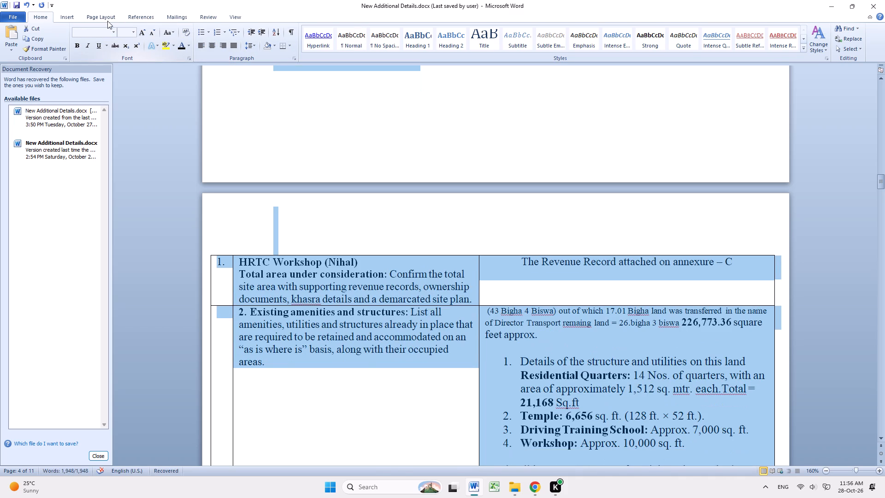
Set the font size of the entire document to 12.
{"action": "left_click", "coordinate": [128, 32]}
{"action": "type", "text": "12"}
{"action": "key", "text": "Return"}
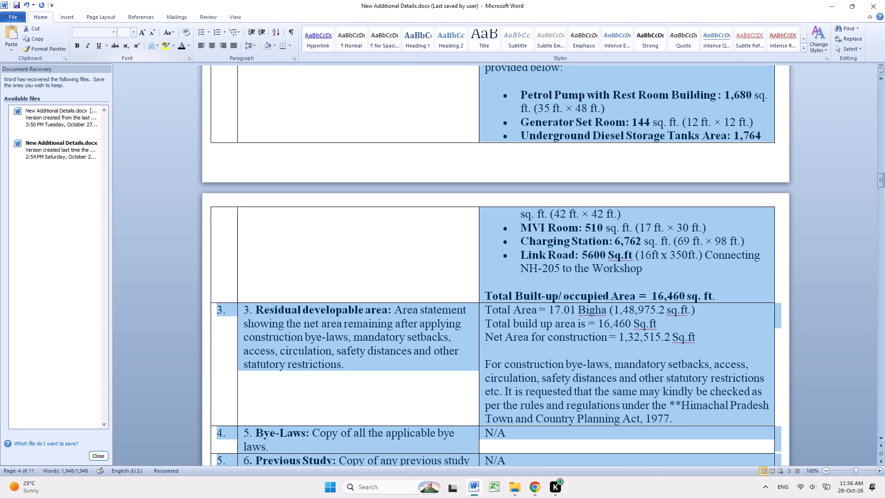
Set the font size of the entire document to 11.
{"action": "left_click", "coordinate": [127, 32]}
{"action": "type", "text": "11"}
{"action": "key", "text": "Return"}
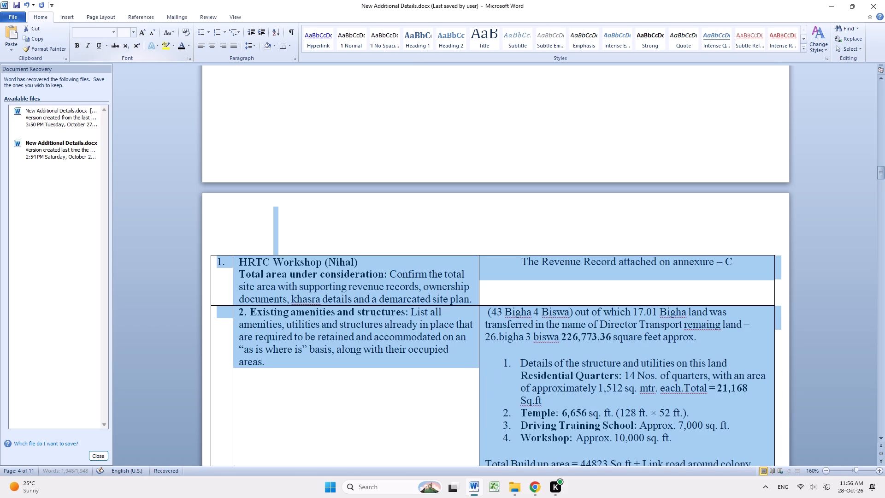
{"action": "left_click", "coordinate": [394, 392]}
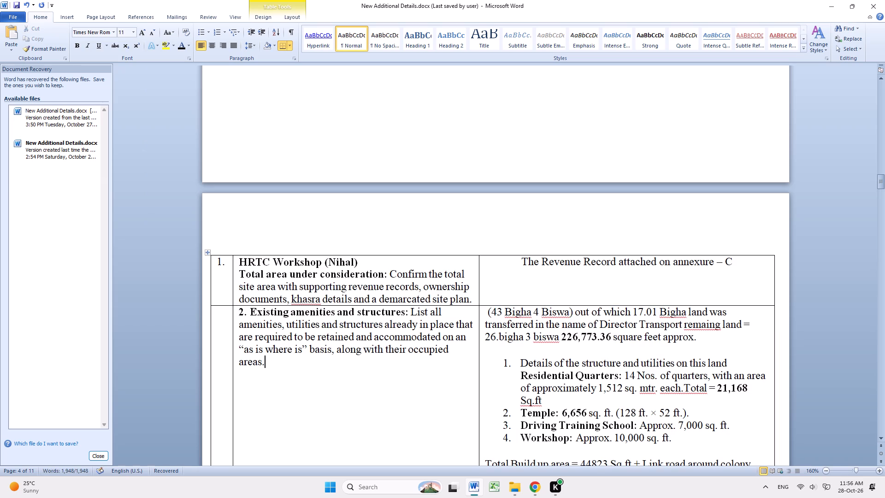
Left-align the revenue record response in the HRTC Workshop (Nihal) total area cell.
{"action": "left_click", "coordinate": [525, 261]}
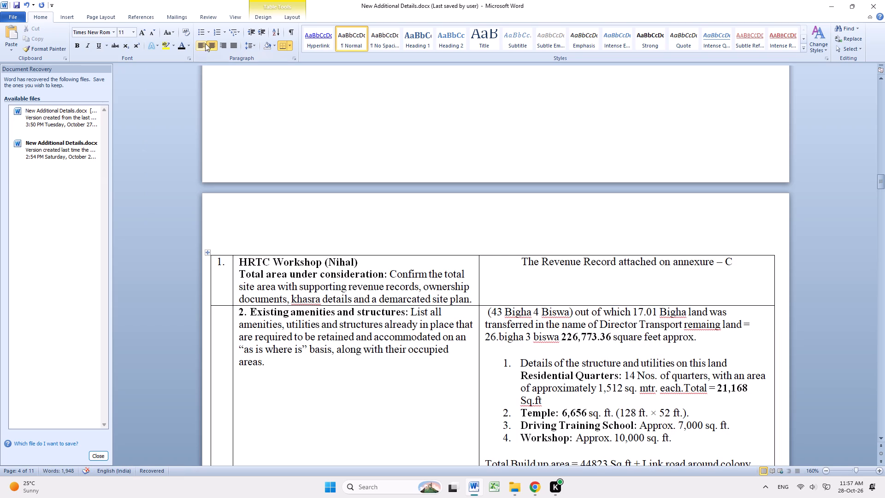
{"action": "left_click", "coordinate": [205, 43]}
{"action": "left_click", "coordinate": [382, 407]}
Apply a line spacing option to all tables from Old Bus Stand Bilaspur through HRTC Workshop (Nihal).
{"action": "scroll", "coordinate": [632, 379], "scroll_direction": "down", "scroll_amount": 13}
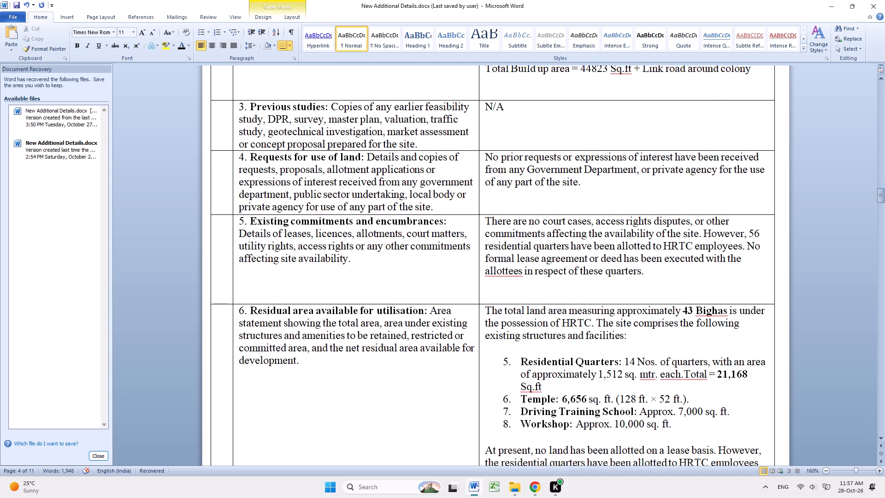
{"action": "scroll", "coordinate": [650, 381], "scroll_direction": "down", "scroll_amount": 15}
{"action": "scroll", "coordinate": [641, 348], "scroll_direction": "up", "scroll_amount": 2}
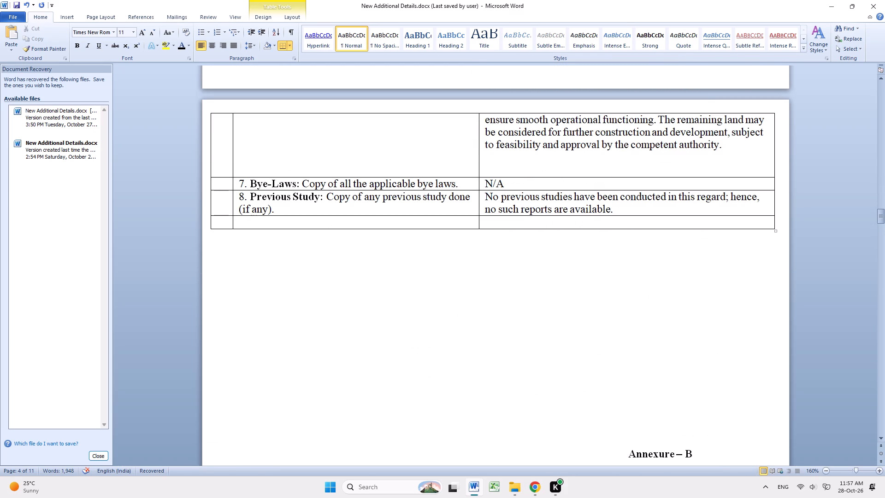
{"action": "left_click_drag", "start_coordinate": [625, 210], "coordinate": [366, 36]}
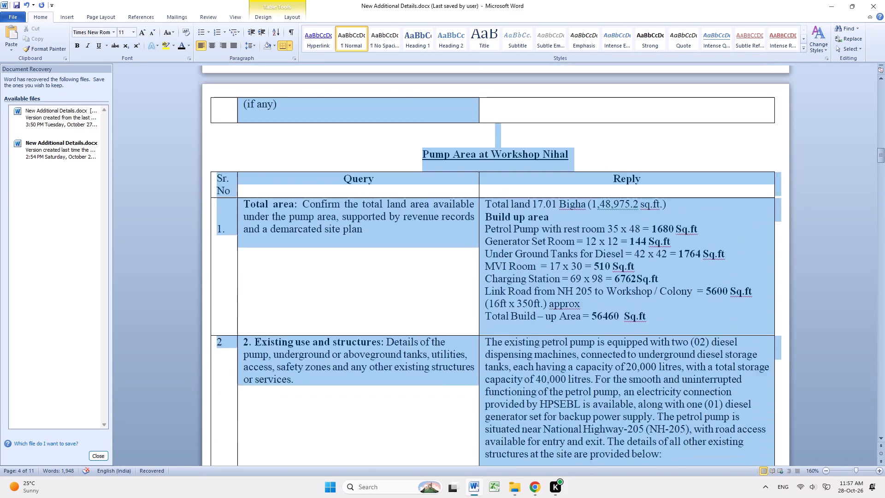
{"action": "left_click_drag", "start_coordinate": [366, 36], "coordinate": [363, 372]}
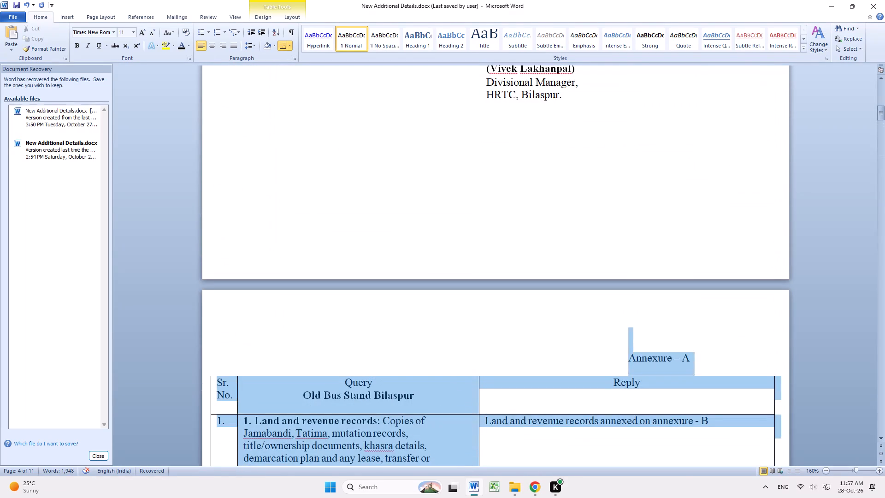
{"action": "left_click_drag", "start_coordinate": [363, 372], "coordinate": [230, 391]}
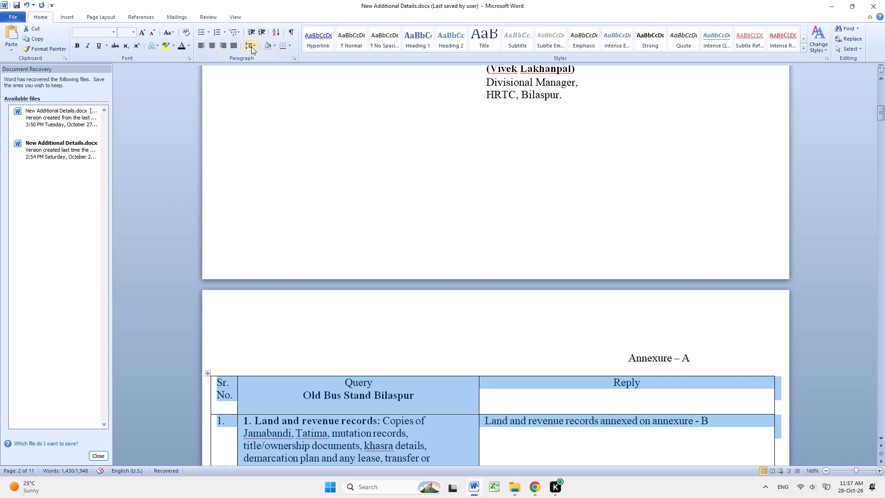
{"action": "left_click", "coordinate": [252, 47]}
{"action": "left_click", "coordinate": [255, 56]}
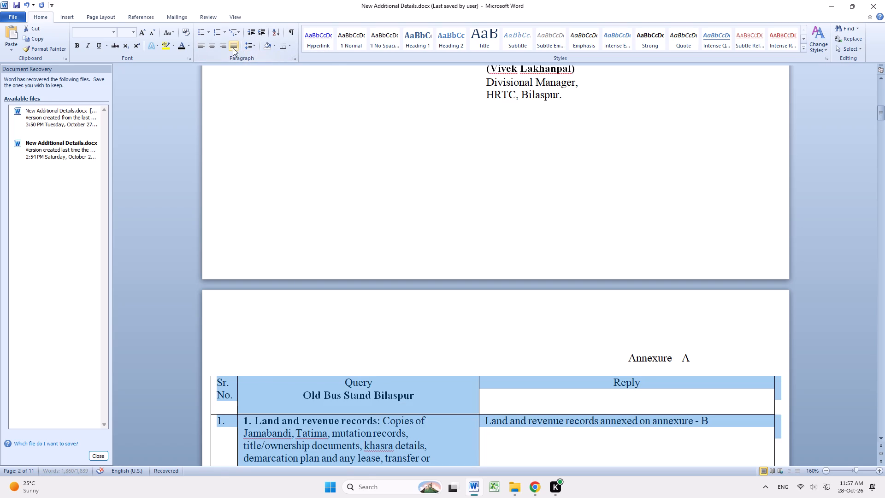
Justify the text of the selected tables from Old Bus Stand Bilaspur through HRTC Workshop (Nihal).
{"action": "left_click", "coordinate": [237, 47]}
{"action": "left_click", "coordinate": [489, 200]}
Review the justified annexure tables from Old Bus Stand Bilaspur through HRTC Workshop (Nihal) and return to the cover letter.
{"action": "scroll", "coordinate": [643, 359], "scroll_direction": "down", "scroll_amount": 4}
{"action": "scroll", "coordinate": [648, 415], "scroll_direction": "down", "scroll_amount": 6}
{"action": "scroll", "coordinate": [653, 415], "scroll_direction": "down", "scroll_amount": 20}
{"action": "scroll", "coordinate": [653, 415], "scroll_direction": "down", "scroll_amount": 15}
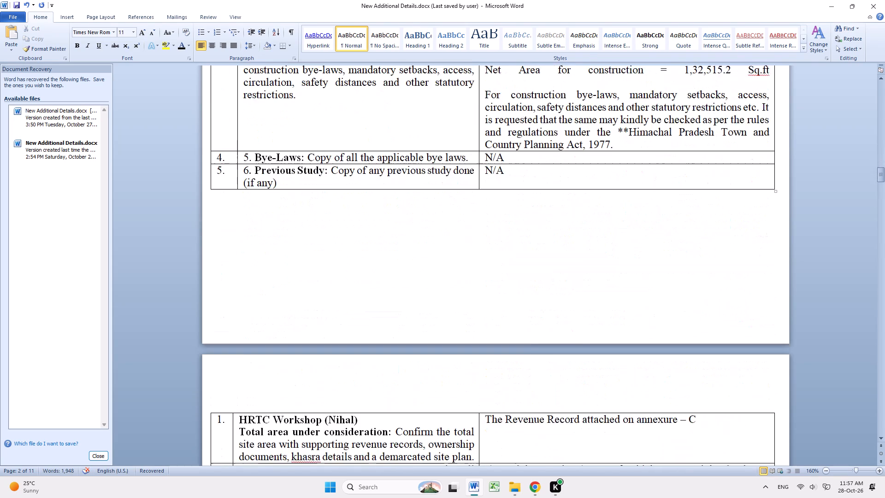
{"action": "scroll", "coordinate": [628, 388], "scroll_direction": "down", "scroll_amount": 7}
{"action": "scroll", "coordinate": [632, 389], "scroll_direction": "down", "scroll_amount": 20}
{"action": "scroll", "coordinate": [632, 389], "scroll_direction": "down", "scroll_amount": 2}
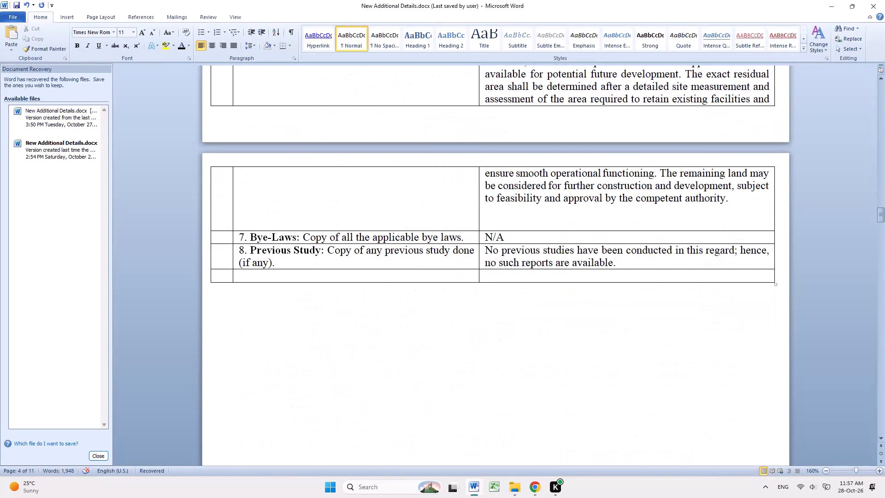
{"action": "scroll", "coordinate": [611, 404], "scroll_direction": "up", "scroll_amount": 20}
{"action": "scroll", "coordinate": [611, 404], "scroll_direction": "up", "scroll_amount": 15}
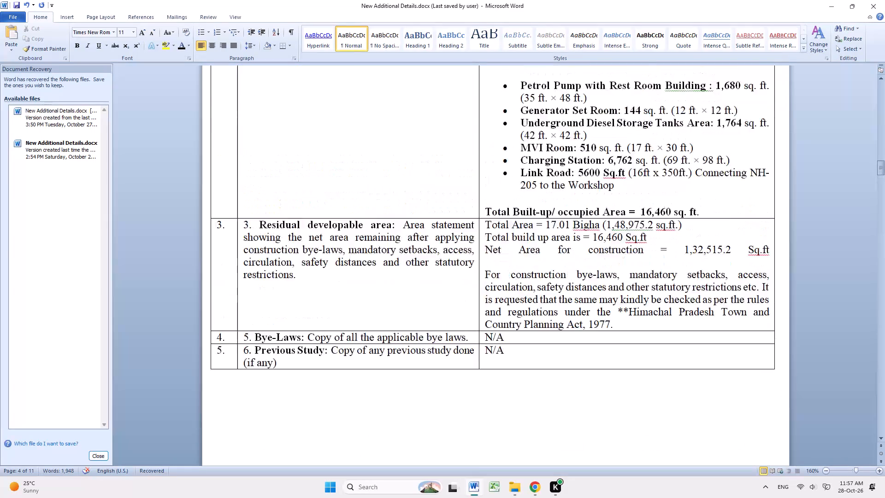
{"action": "scroll", "coordinate": [606, 379], "scroll_direction": "up", "scroll_amount": 20}
{"action": "scroll", "coordinate": [606, 379], "scroll_direction": "up", "scroll_amount": 18}
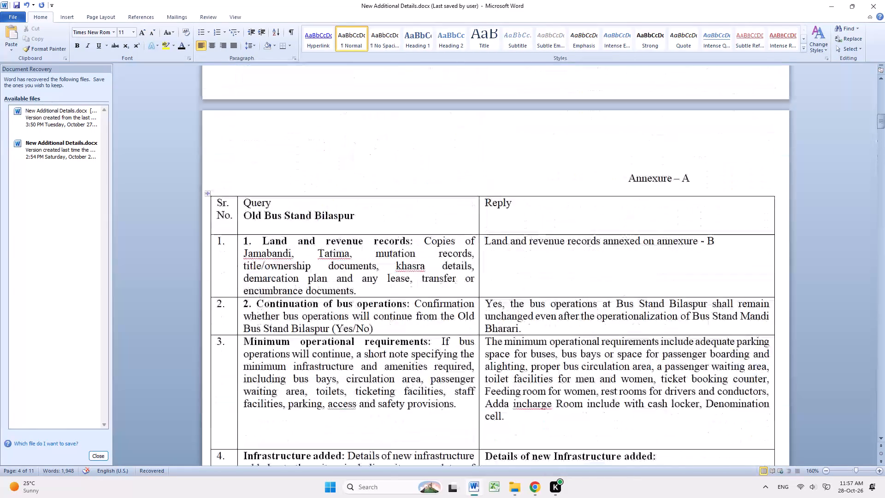
{"action": "scroll", "coordinate": [615, 374], "scroll_direction": "up", "scroll_amount": 20}
{"action": "scroll", "coordinate": [615, 374], "scroll_direction": "up", "scroll_amount": 5}
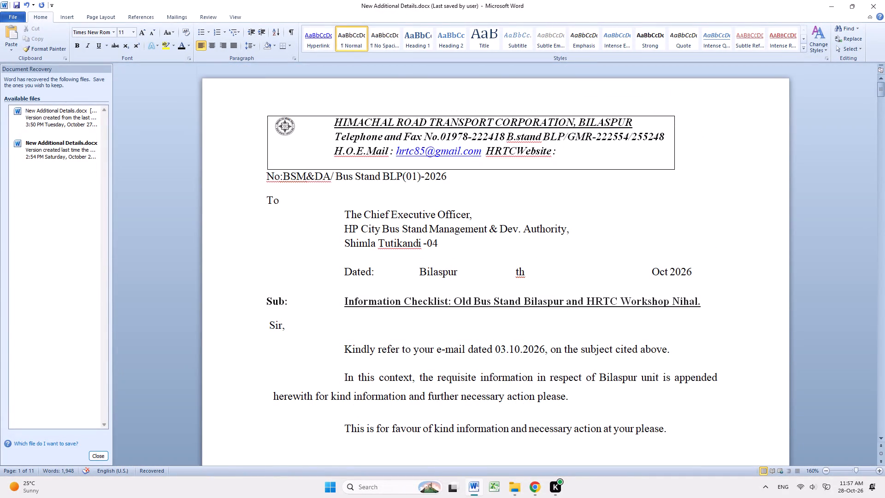
Delete the words "favour of kind" from the first Copy to entry of the cover letter.
{"action": "scroll", "coordinate": [714, 388], "scroll_direction": "down", "scroll_amount": 3}
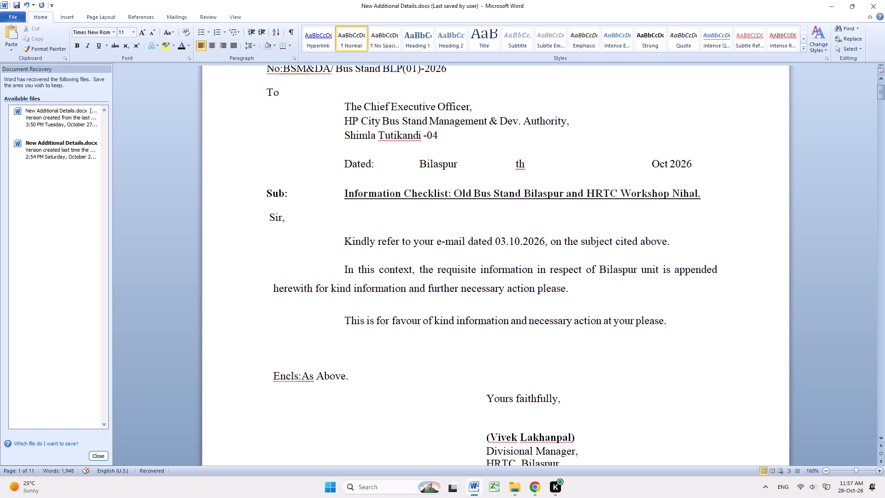
{"action": "scroll", "coordinate": [467, 380], "scroll_direction": "down", "scroll_amount": 6}
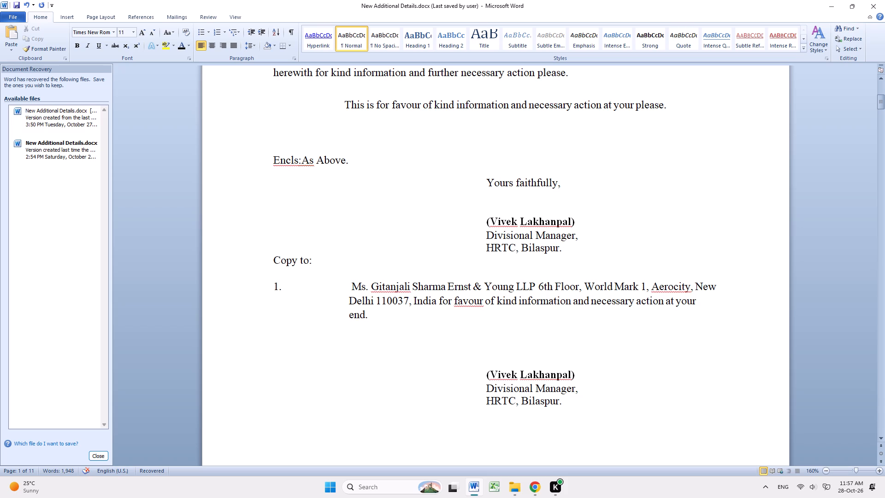
{"action": "right_click", "coordinate": [473, 303]}
{"action": "left_click", "coordinate": [473, 320]}
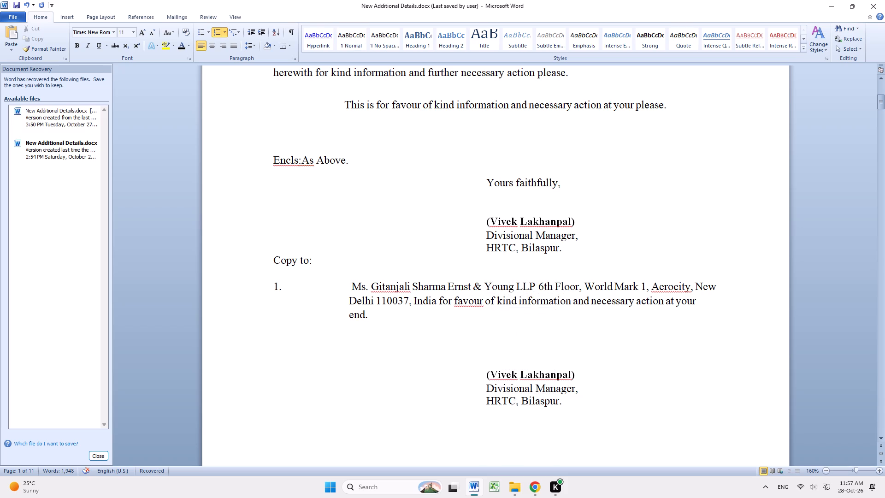
{"action": "left_click_drag", "start_coordinate": [454, 300], "coordinate": [515, 303]}
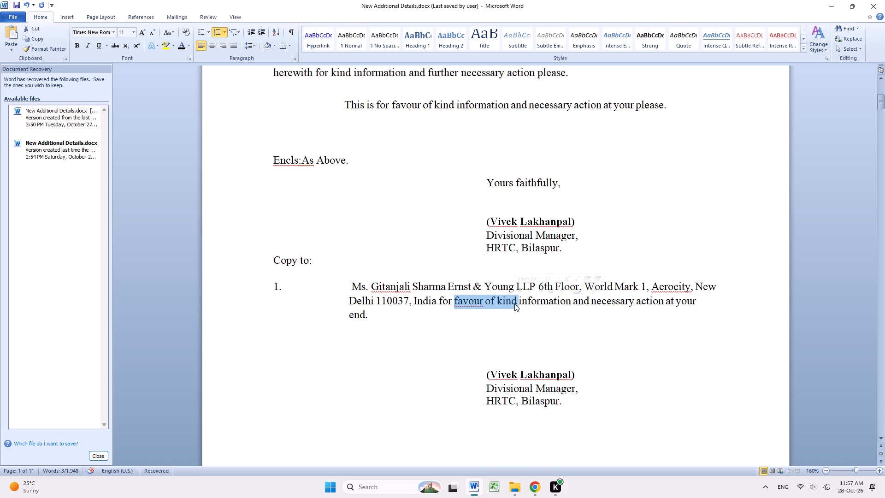
{"action": "key", "text": "BackSpace"}
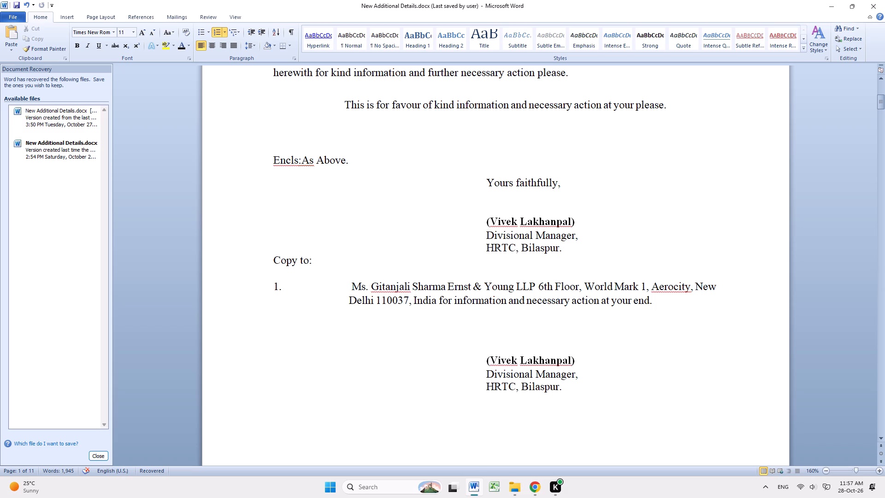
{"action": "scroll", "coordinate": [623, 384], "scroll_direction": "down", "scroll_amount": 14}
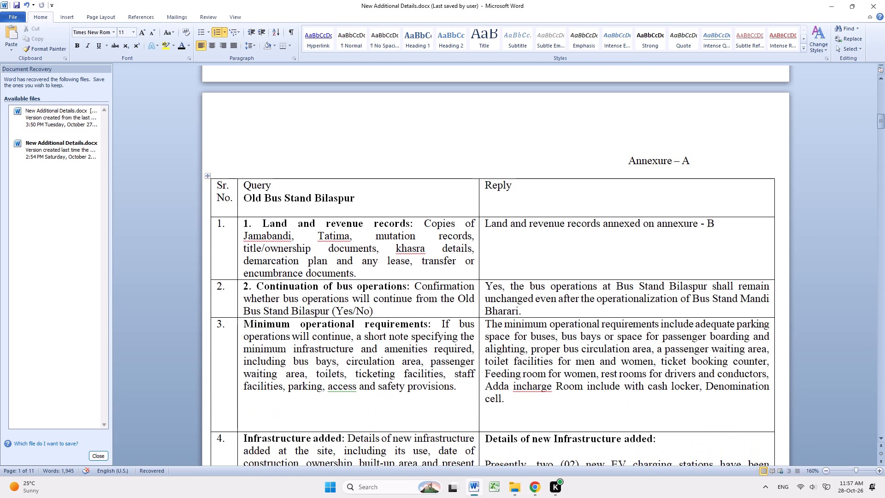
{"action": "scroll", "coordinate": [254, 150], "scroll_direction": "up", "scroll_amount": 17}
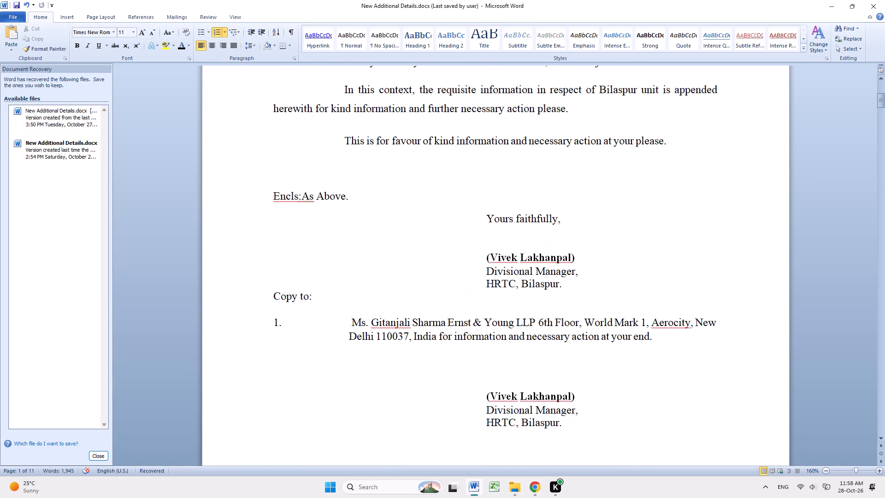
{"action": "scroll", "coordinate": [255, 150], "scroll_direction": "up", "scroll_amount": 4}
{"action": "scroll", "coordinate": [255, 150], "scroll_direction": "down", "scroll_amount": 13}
Close the list of recovered document versions.
{"action": "left_click", "coordinate": [103, 130]}
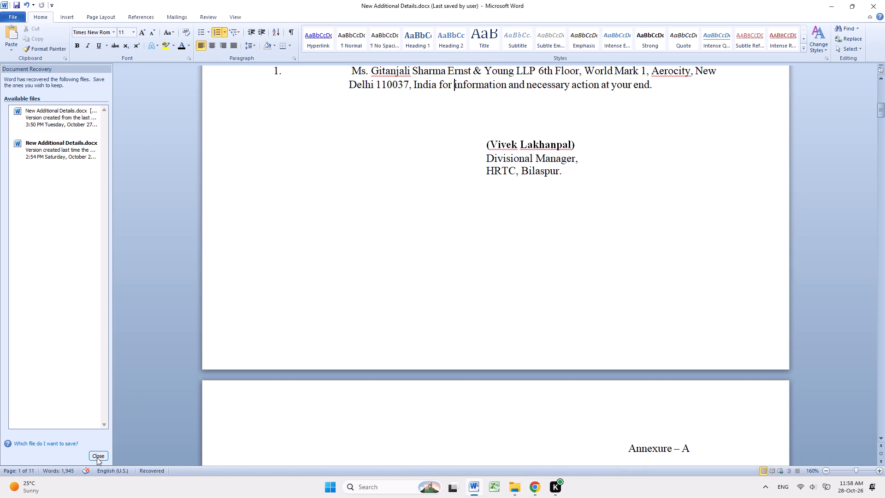
{"action": "left_click", "coordinate": [92, 456]}
Turn on the ruler display for the document.
{"action": "scroll", "coordinate": [245, 293], "scroll_direction": "up", "scroll_amount": 10}
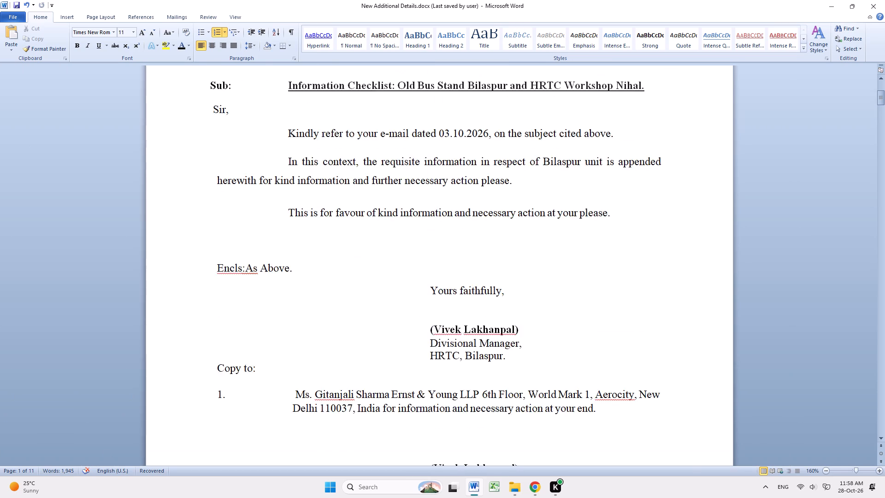
{"action": "scroll", "coordinate": [265, 298], "scroll_direction": "up", "scroll_amount": 5}
{"action": "left_click", "coordinate": [239, 16]}
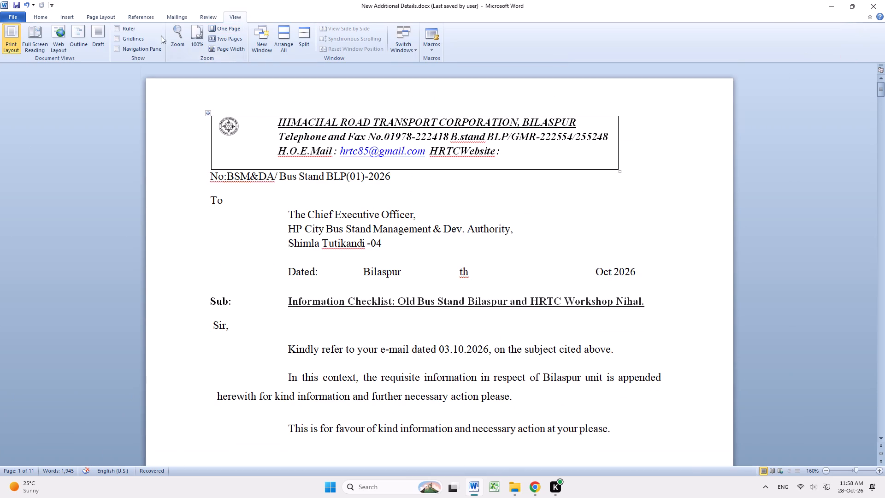
{"action": "left_click", "coordinate": [132, 27]}
Reduce the empty space above the Annexure – A heading to a single blank line.
{"action": "scroll", "coordinate": [376, 259], "scroll_direction": "down", "scroll_amount": 11}
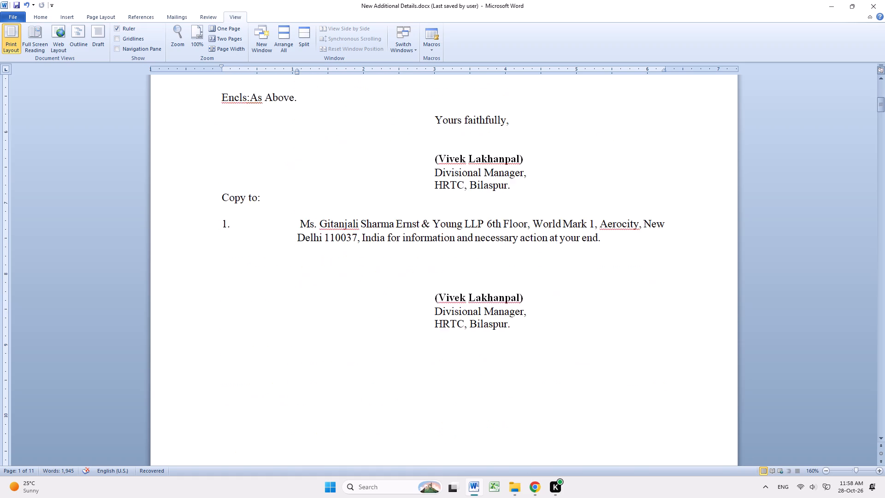
{"action": "scroll", "coordinate": [396, 342], "scroll_direction": "down", "scroll_amount": 13}
{"action": "left_click", "coordinate": [227, 116]}
{"action": "scroll", "coordinate": [216, 165], "scroll_direction": "up", "scroll_amount": 3}
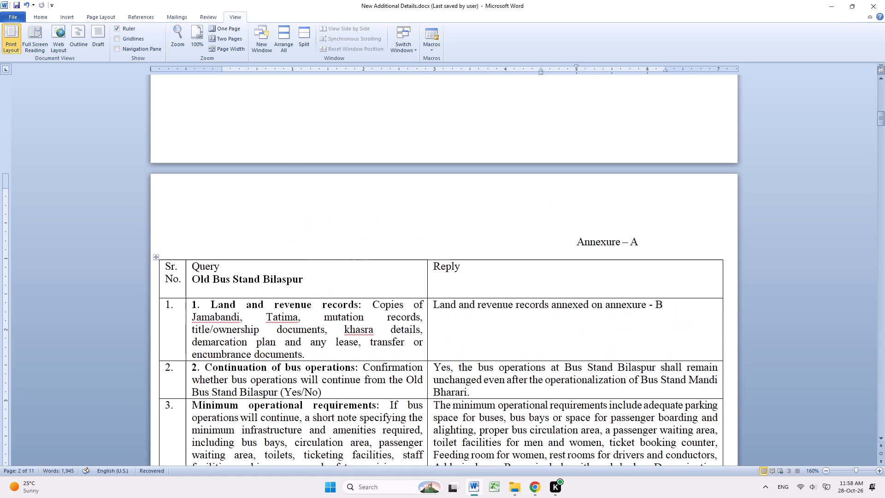
{"action": "left_click", "coordinate": [491, 192]}
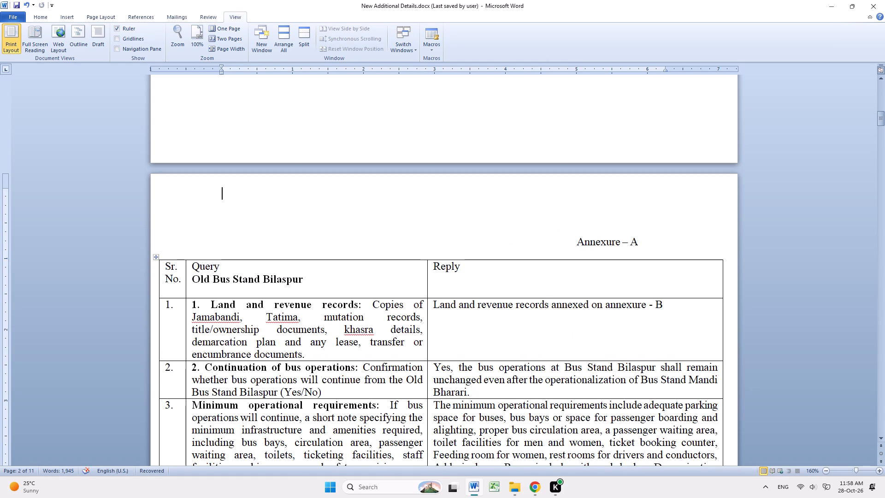
{"action": "key", "text": "Delete"}
{"action": "key", "text": "Delete"}
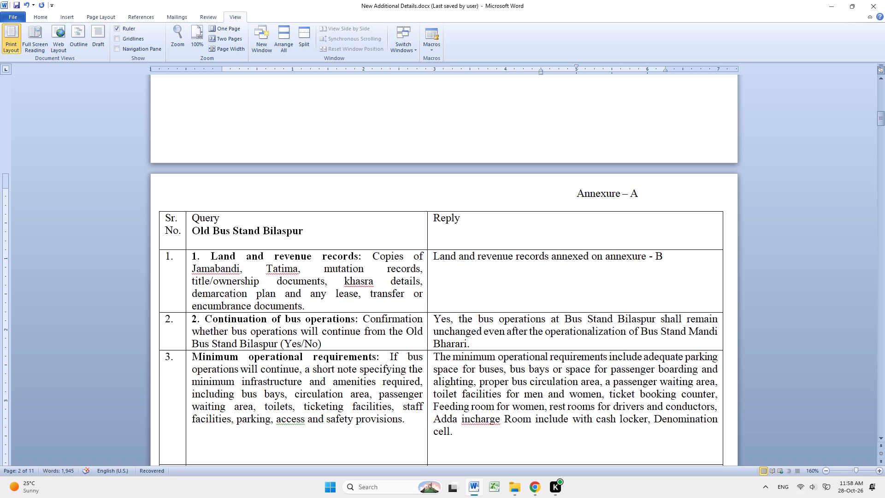
{"action": "key", "text": "Return"}
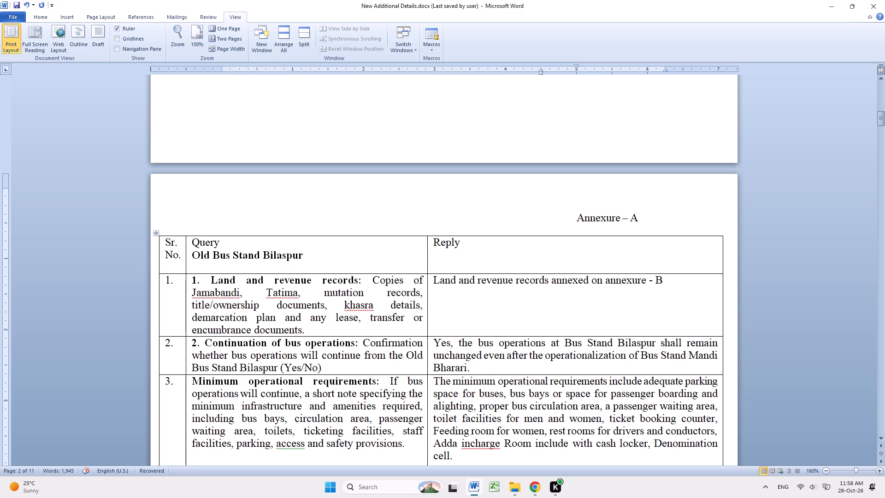
Shift the Old Bus Stand Bilaspur table slightly toward the right-hand page edge.
{"action": "left_click", "coordinate": [171, 252]}
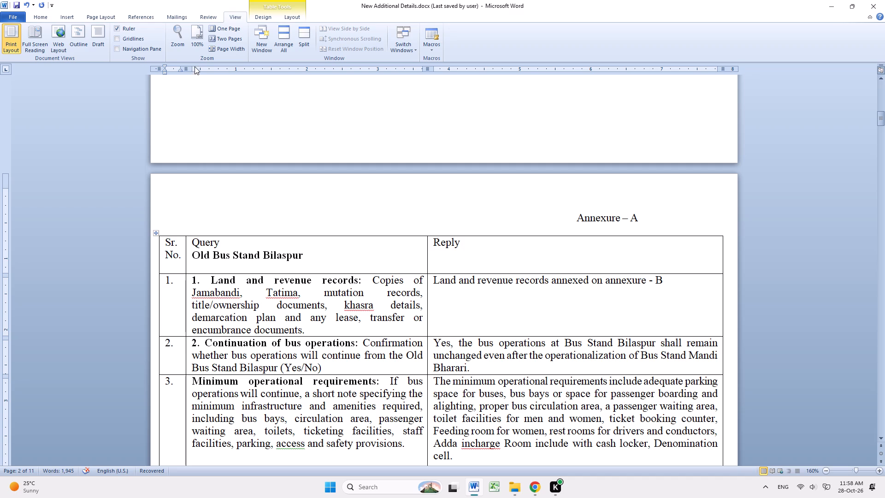
{"action": "left_click_drag", "start_coordinate": [165, 71], "coordinate": [170, 71]}
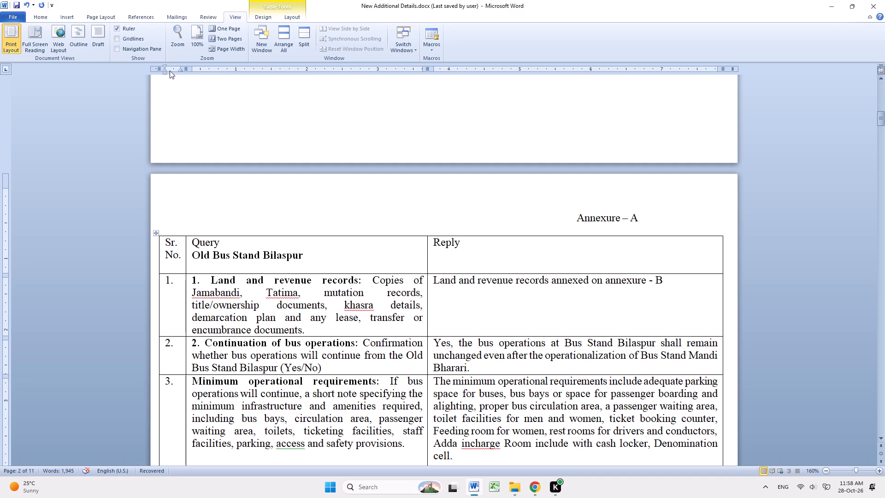
{"action": "left_click_drag", "start_coordinate": [170, 71], "coordinate": [170, 71]}
{"action": "left_click", "coordinate": [163, 69]}
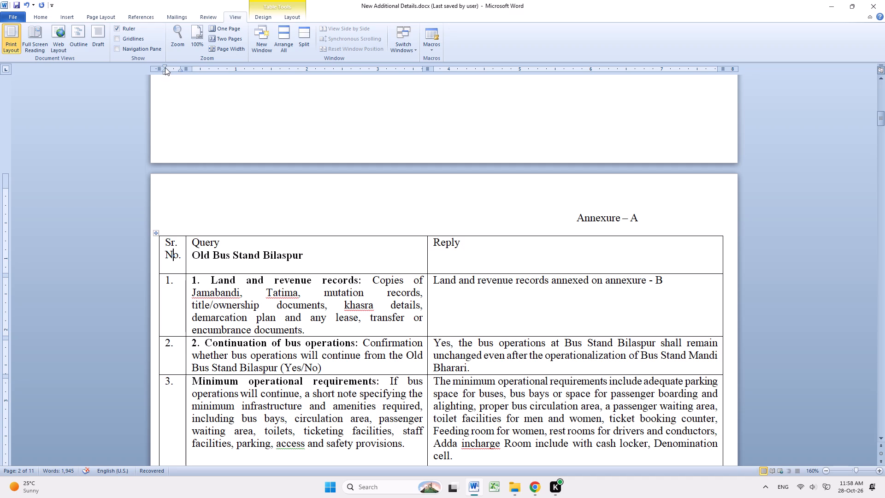
{"action": "left_click", "coordinate": [165, 66]}
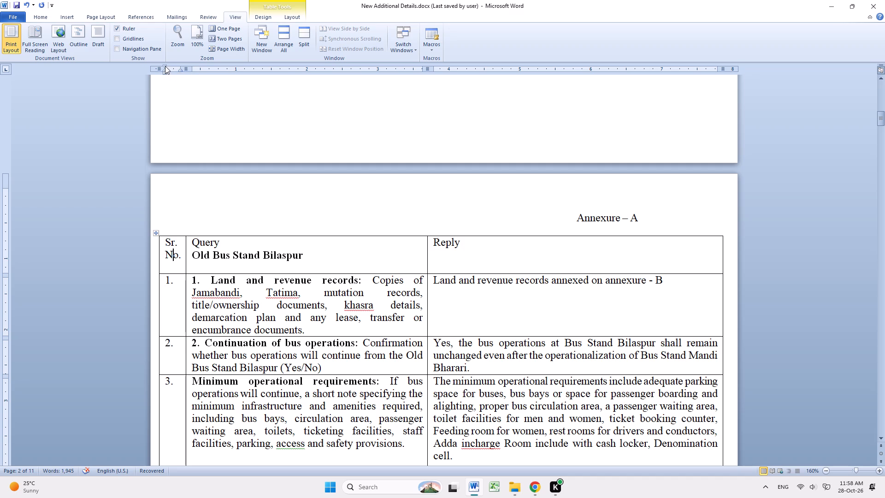
{"action": "left_click", "coordinate": [165, 66]}
{"action": "left_click_drag", "start_coordinate": [158, 68], "coordinate": [165, 68]}
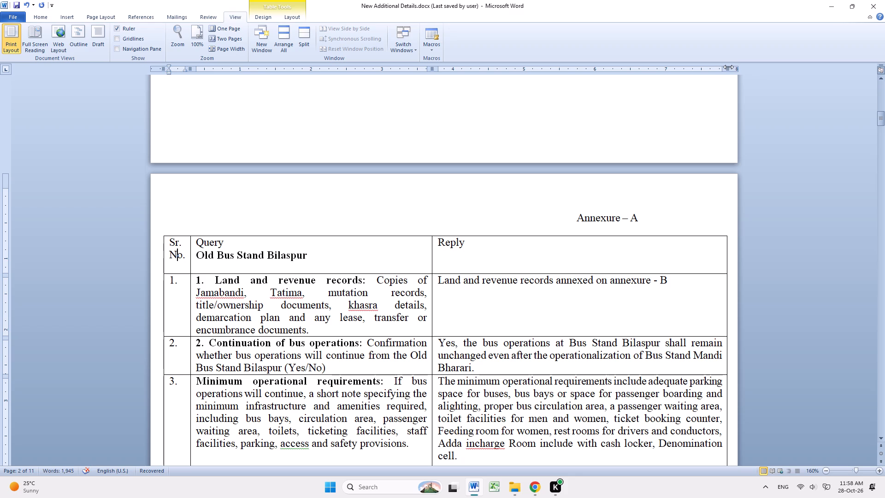
Narrow the Old Bus Stand Bilaspur table slightly by moving its left and right outer borders inward from the page edges.
{"action": "left_click_drag", "start_coordinate": [728, 67], "coordinate": [721, 67]}
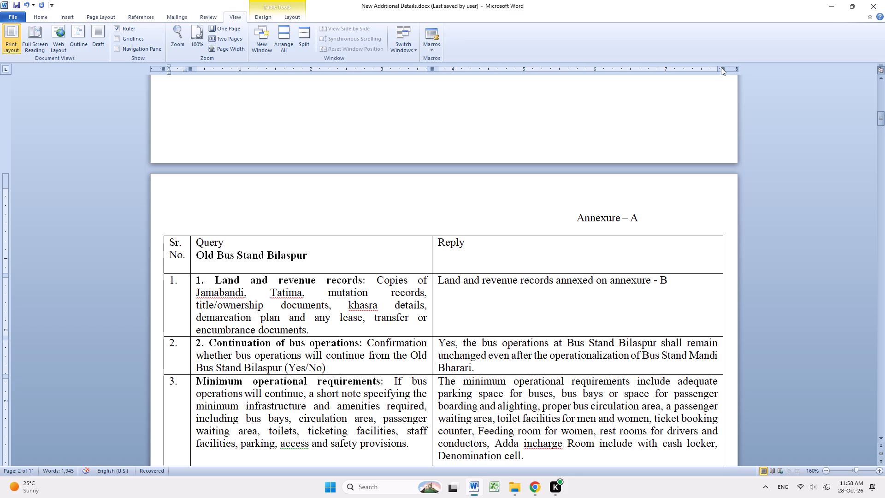
{"action": "left_click_drag", "start_coordinate": [162, 70], "coordinate": [165, 70]}
{"action": "left_click_drag", "start_coordinate": [165, 70], "coordinate": [167, 70]}
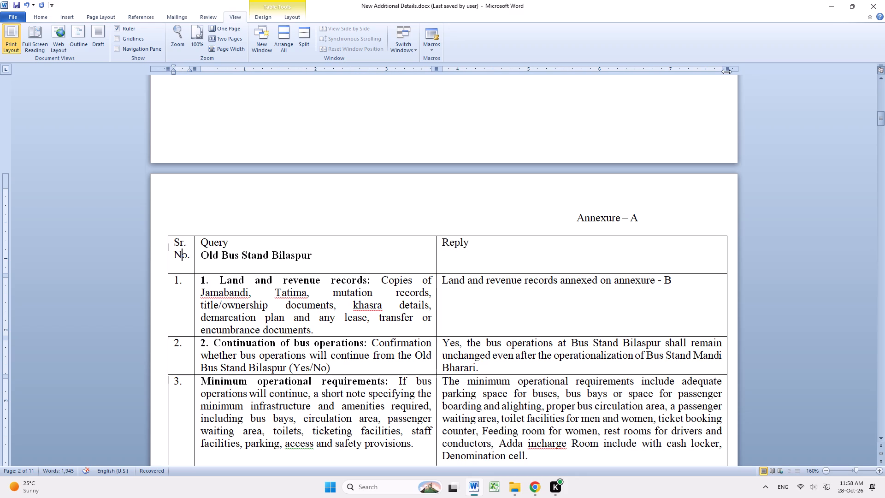
{"action": "left_click_drag", "start_coordinate": [726, 71], "coordinate": [721, 71]}
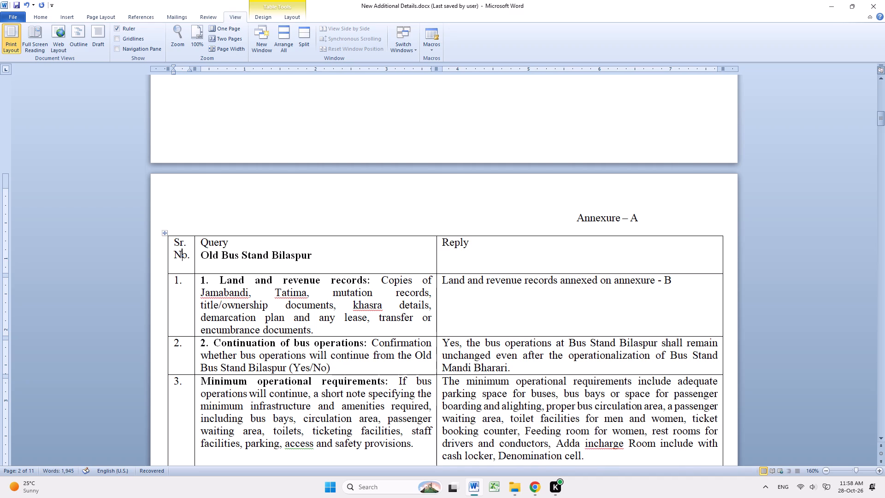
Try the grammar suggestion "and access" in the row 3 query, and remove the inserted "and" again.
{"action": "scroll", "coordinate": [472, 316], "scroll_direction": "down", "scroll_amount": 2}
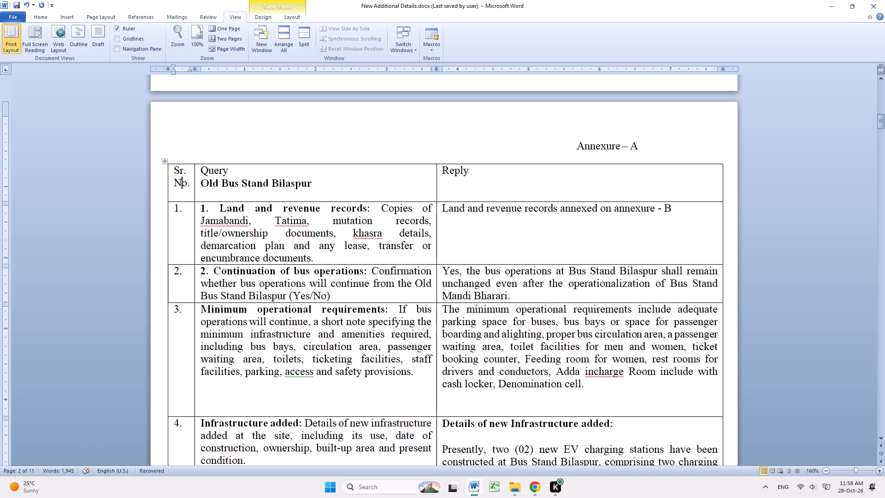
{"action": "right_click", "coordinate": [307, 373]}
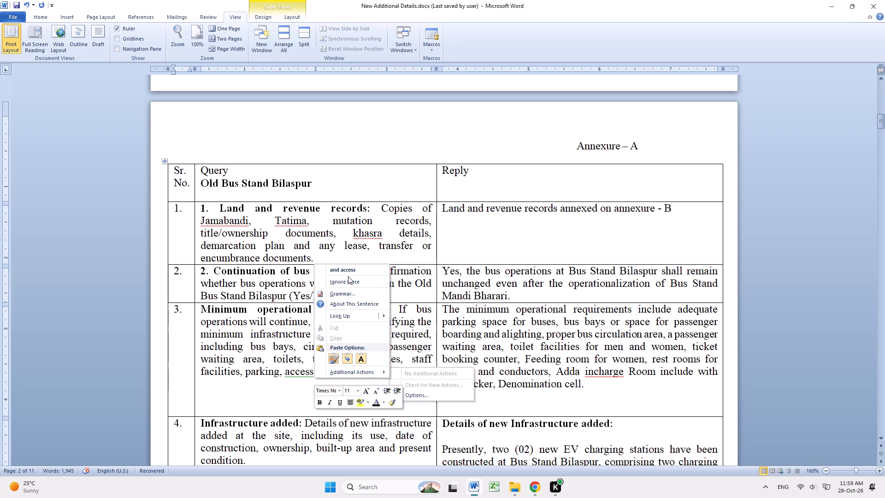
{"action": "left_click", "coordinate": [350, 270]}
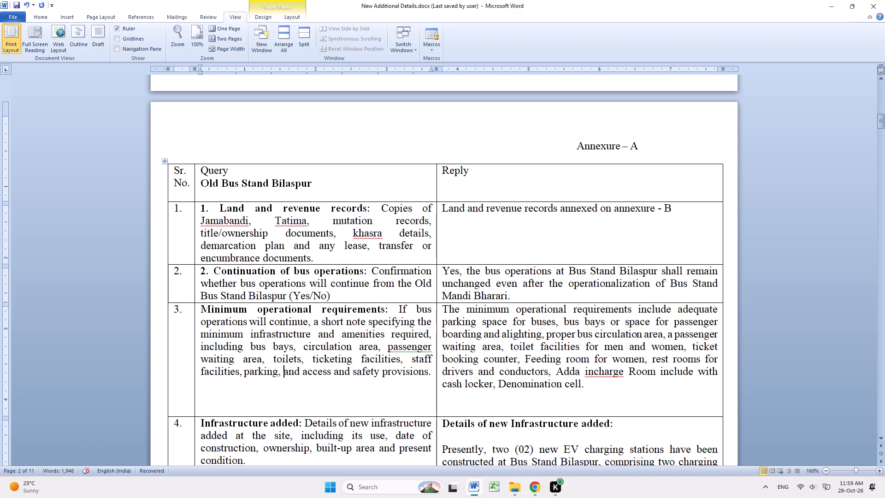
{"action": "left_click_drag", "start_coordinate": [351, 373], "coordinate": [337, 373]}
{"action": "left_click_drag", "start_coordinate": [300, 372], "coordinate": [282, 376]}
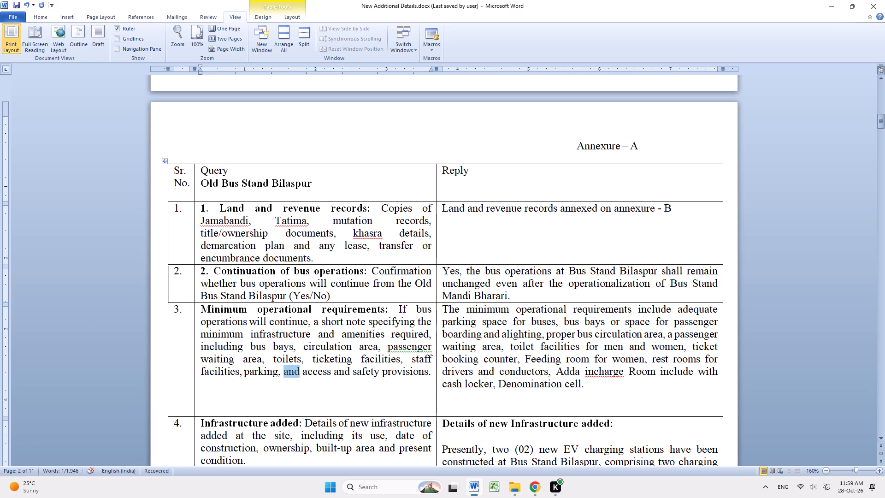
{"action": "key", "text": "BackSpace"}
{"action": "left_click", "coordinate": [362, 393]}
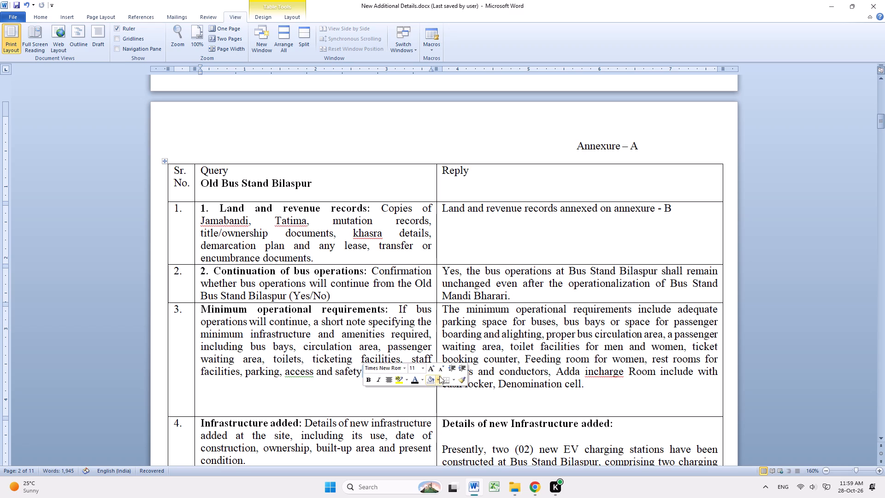
Replace "and" with "&" in "men and women" in the row 3 reply.
{"action": "left_click", "coordinate": [456, 400]}
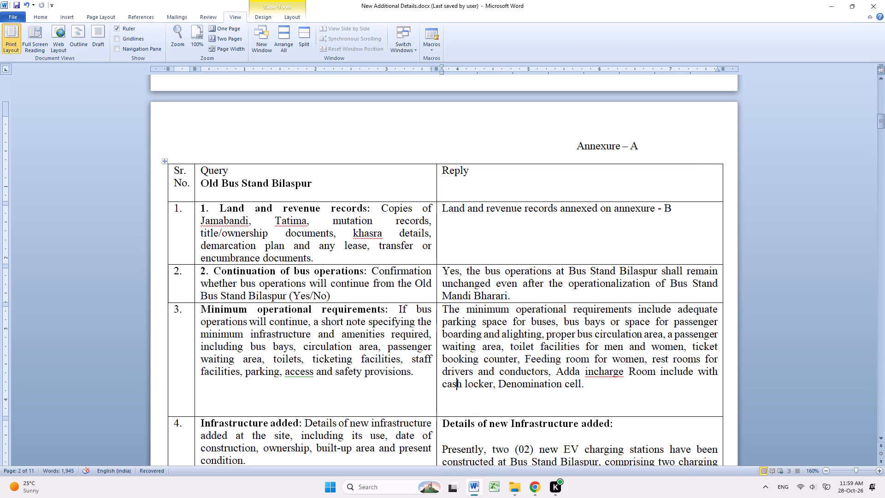
{"action": "left_click_drag", "start_coordinate": [646, 346], "coordinate": [631, 348]}
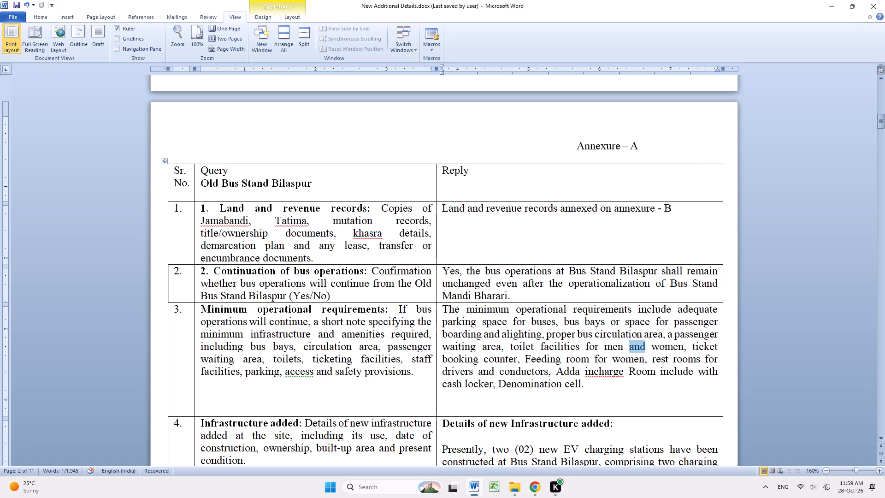
{"action": "key", "text": "shift+ampersand"}
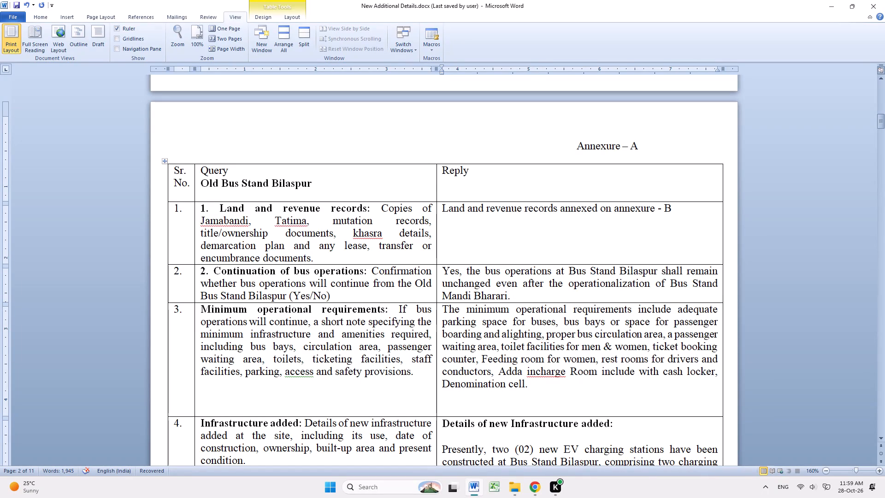
{"action": "left_click", "coordinate": [758, 394]}
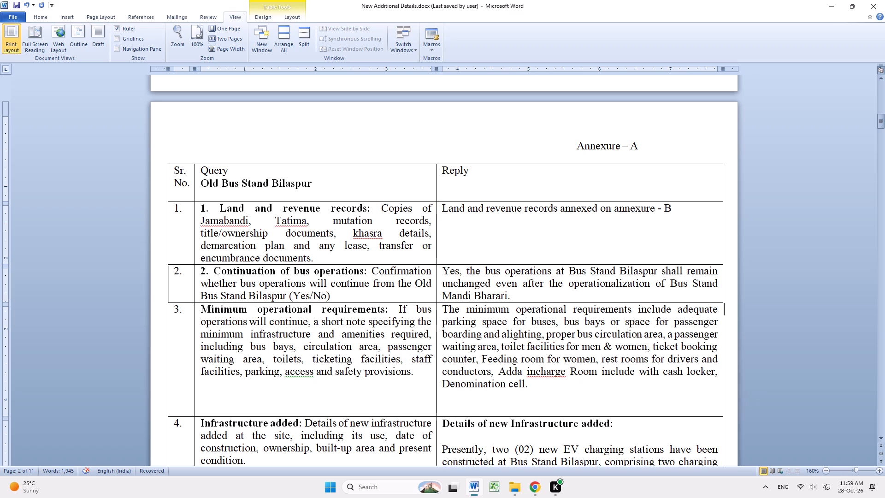
Ignore the spelling flag on "incharge" in the row 3 reply.
{"action": "left_click", "coordinate": [545, 391]}
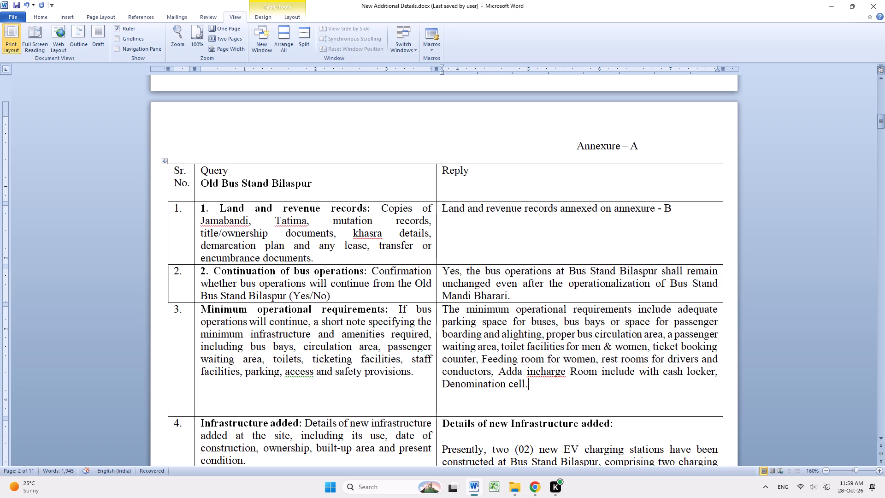
{"action": "right_click", "coordinate": [558, 373]}
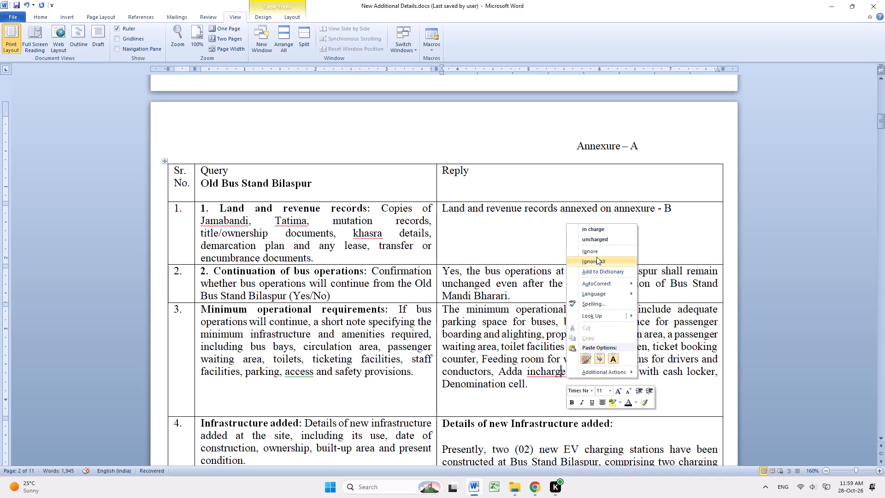
{"action": "left_click", "coordinate": [599, 254]}
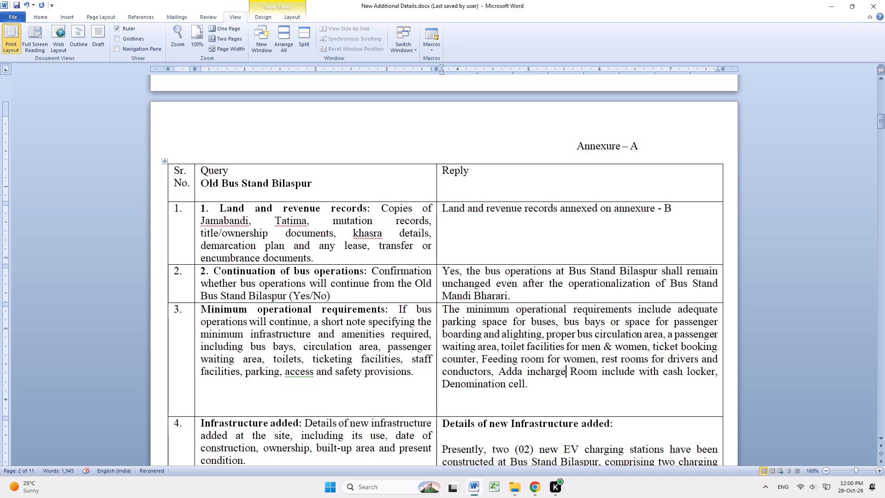
{"action": "left_click", "coordinate": [612, 361]}
Reduce the empty space at the bottom of the Minimum operational requirements row by shortening the row slightly.
{"action": "left_click", "coordinate": [559, 391]}
{"action": "scroll", "coordinate": [572, 411], "scroll_direction": "down", "scroll_amount": 2}
{"action": "left_click_drag", "start_coordinate": [458, 344], "coordinate": [458, 335]}
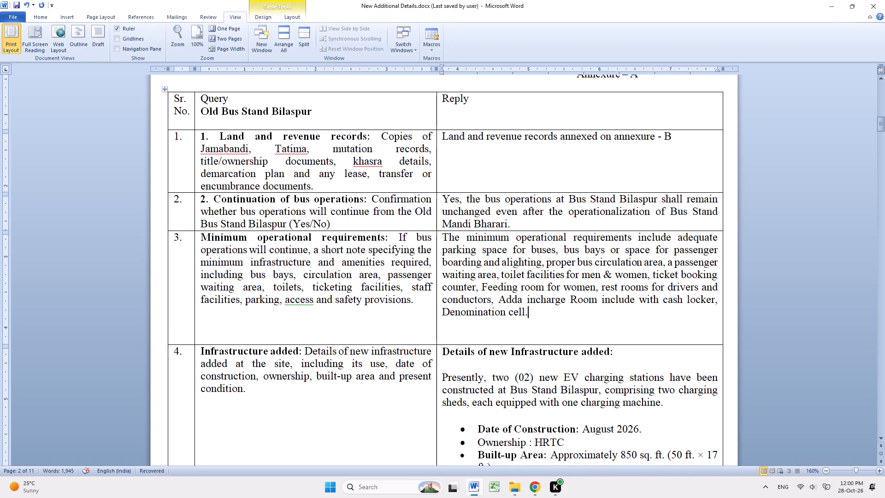
{"action": "key", "text": "Delete"}
{"action": "key", "text": "Delete"}
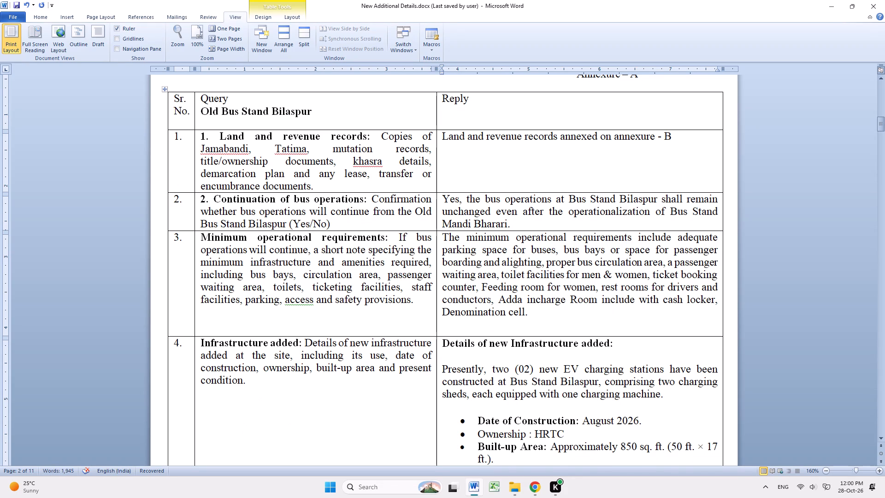
Remove the paragraph spacing before and after the "Details of new Infrastructure added:" heading and the EV charging stations paragraph in row 4.
{"action": "left_click", "coordinate": [321, 350]}
{"action": "left_click", "coordinate": [622, 345]}
{"action": "key", "text": "Return"}
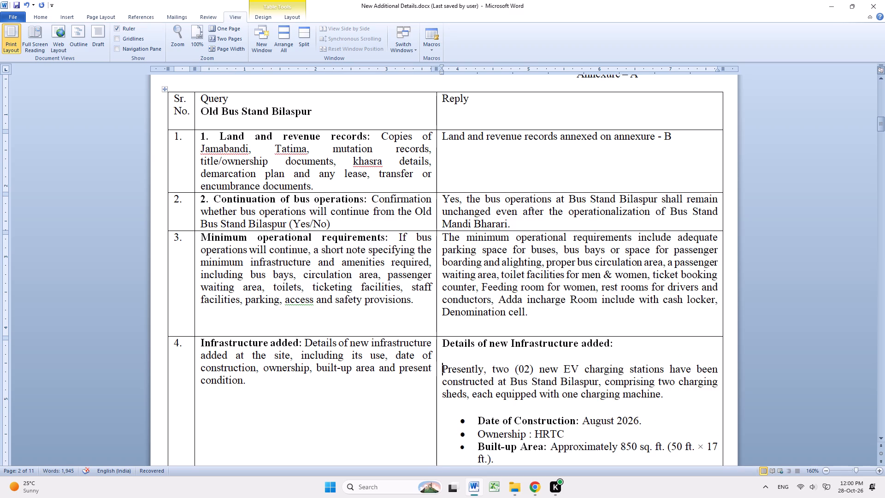
{"action": "left_click_drag", "start_coordinate": [442, 344], "coordinate": [708, 368]}
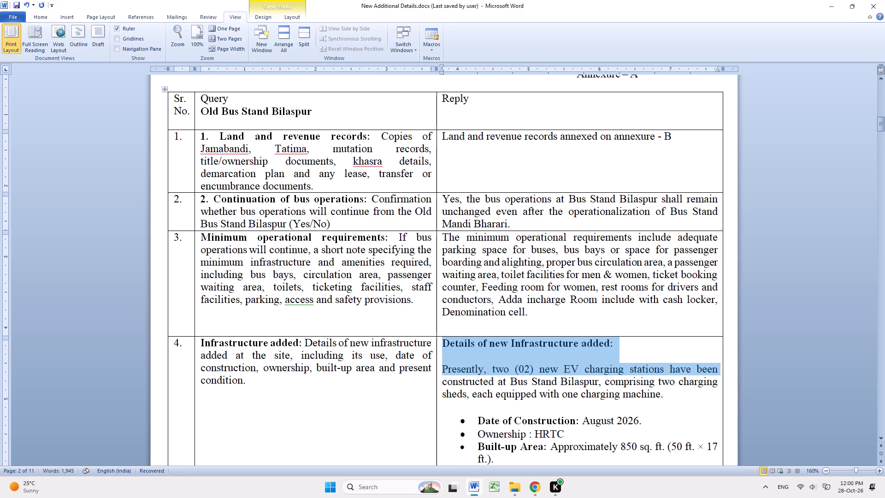
{"action": "left_click", "coordinate": [33, 14]}
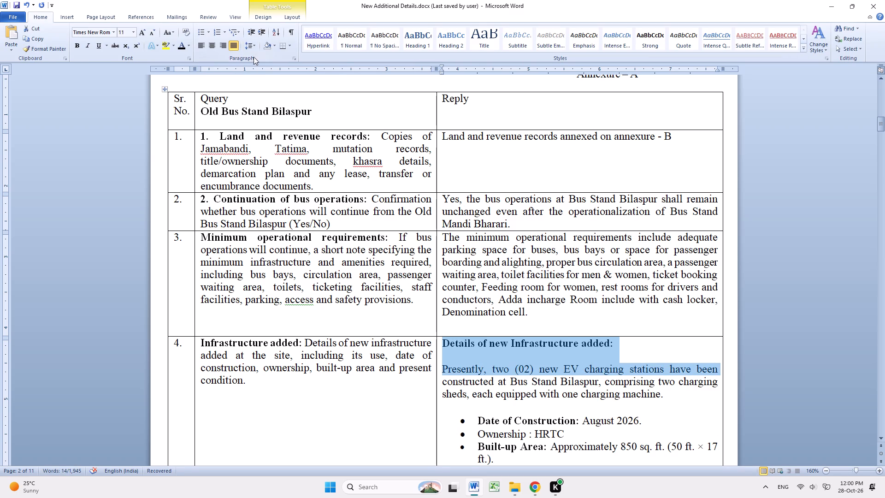
{"action": "left_click", "coordinate": [250, 43]}
{"action": "left_click", "coordinate": [268, 133]}
{"action": "left_click", "coordinate": [251, 45]}
{"action": "left_click", "coordinate": [280, 149]}
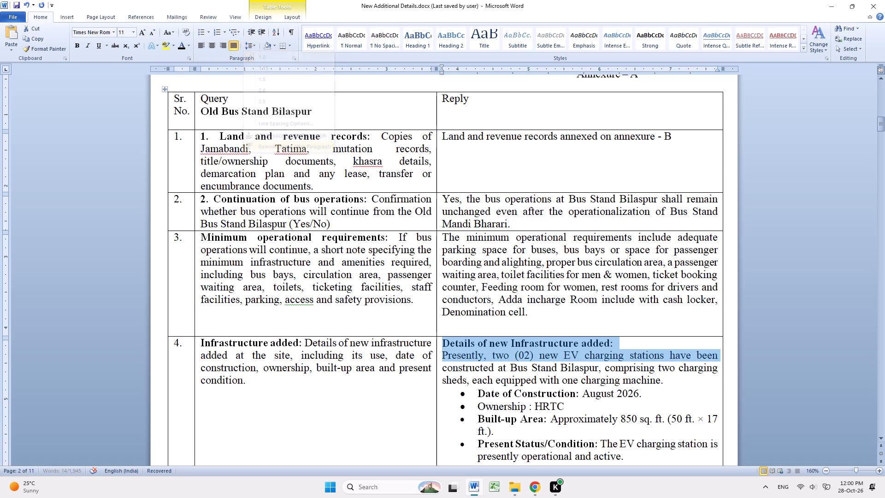
{"action": "left_click", "coordinate": [638, 346]}
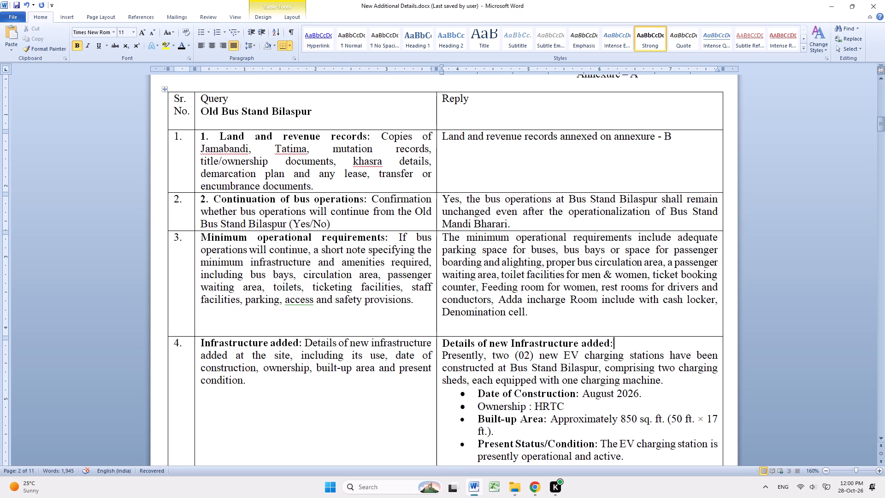
Review the row 4 reply on new infrastructure, including its bullets on construction date, ownership, built-up area and condition.
{"action": "scroll", "coordinate": [505, 390], "scroll_direction": "down", "scroll_amount": 1}
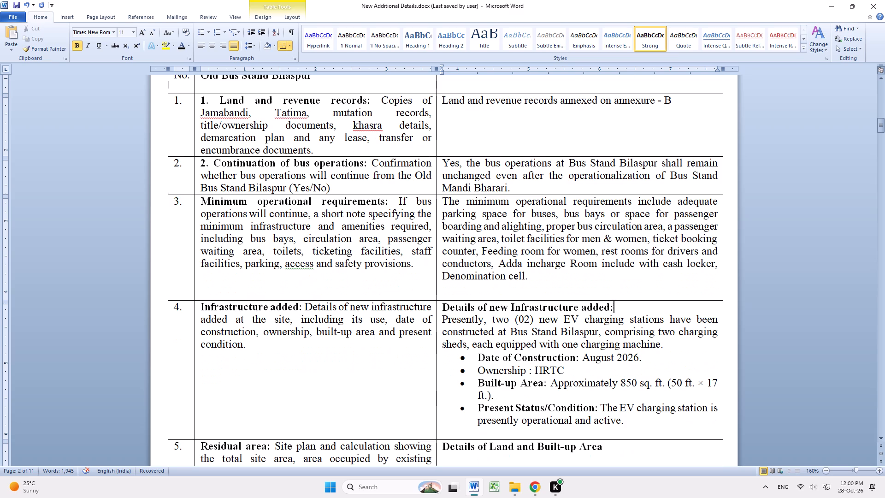
{"action": "left_click", "coordinate": [675, 345]}
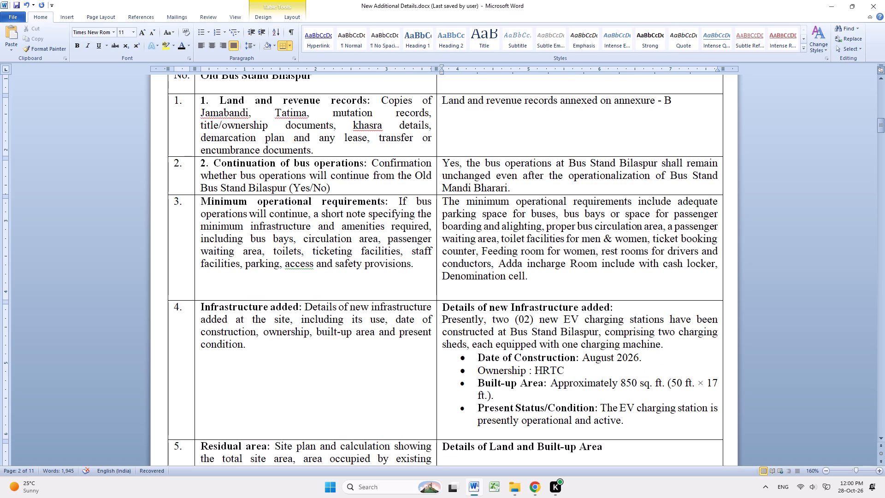
{"action": "left_click", "coordinate": [661, 361]}
{"action": "left_click", "coordinate": [587, 370]}
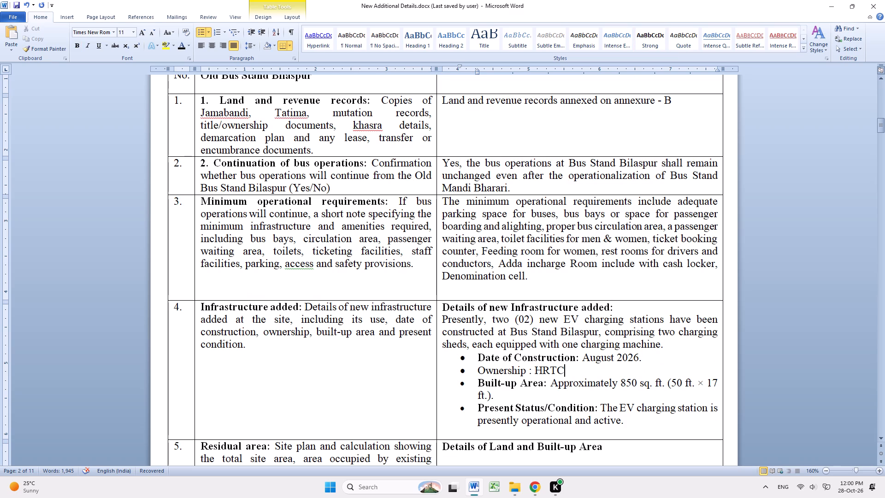
{"action": "left_click", "coordinate": [667, 397]}
{"action": "scroll", "coordinate": [667, 397], "scroll_direction": "down", "scroll_amount": 2}
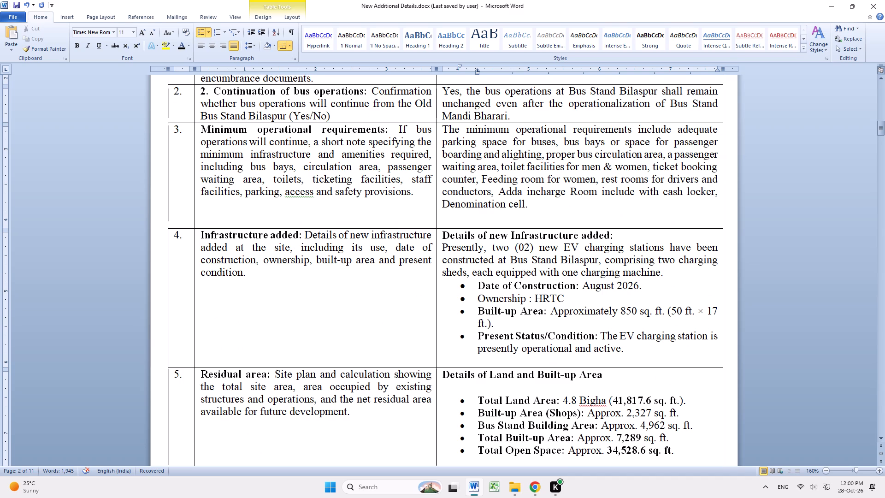
{"action": "left_click", "coordinate": [634, 350]}
{"action": "scroll", "coordinate": [640, 373], "scroll_direction": "down", "scroll_amount": 4}
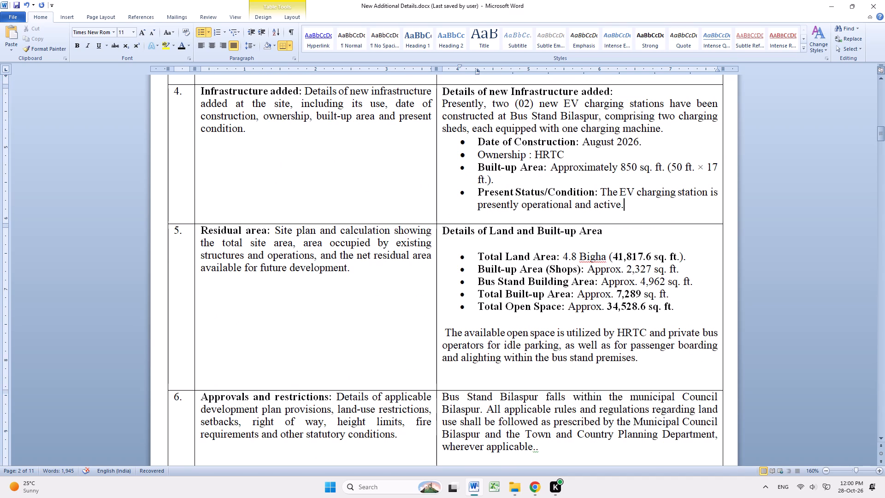
Read through the Residual area query in row 5 against its Details of Land and Built-up Area reply.
{"action": "left_click_drag", "start_coordinate": [276, 231], "coordinate": [336, 229]}
{"action": "left_click_drag", "start_coordinate": [385, 228], "coordinate": [413, 228]}
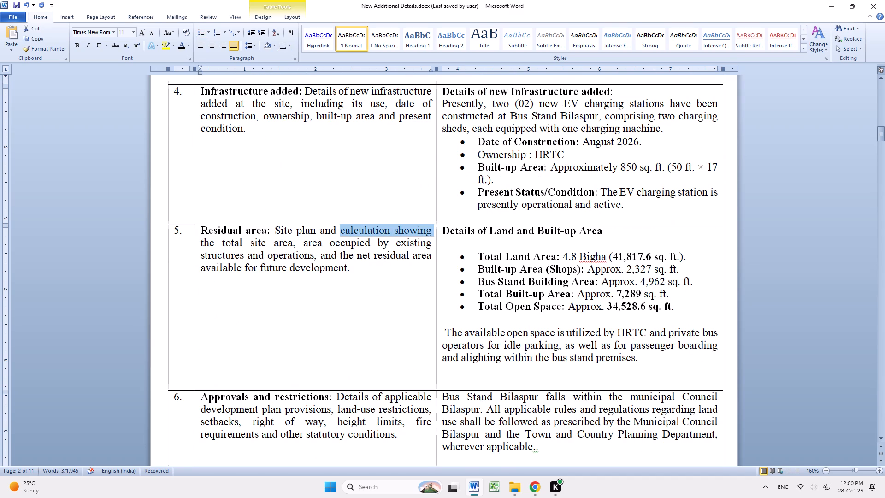
{"action": "left_click_drag", "start_coordinate": [413, 228], "coordinate": [415, 229]}
{"action": "left_click_drag", "start_coordinate": [254, 244], "coordinate": [301, 249]}
{"action": "left_click_drag", "start_coordinate": [325, 248], "coordinate": [431, 246]}
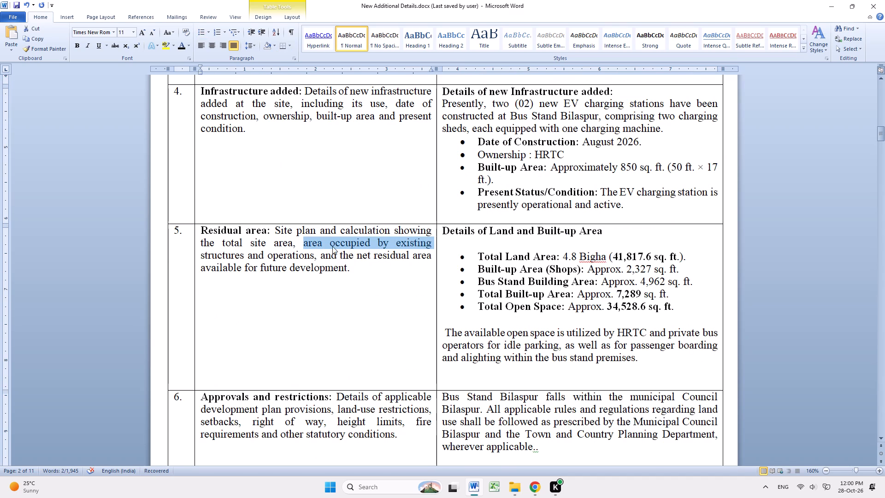
{"action": "left_click_drag", "start_coordinate": [225, 252], "coordinate": [280, 258]}
{"action": "left_click_drag", "start_coordinate": [340, 260], "coordinate": [418, 263]}
{"action": "left_click_drag", "start_coordinate": [397, 300], "coordinate": [395, 304]}
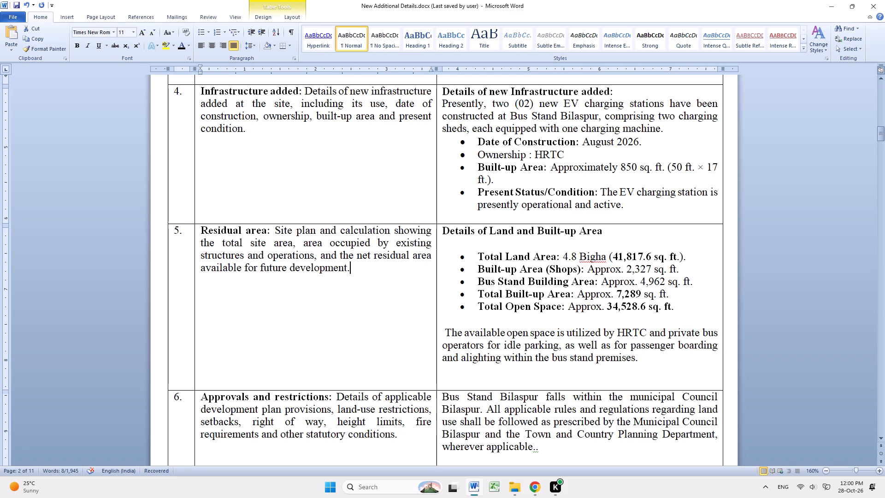
{"action": "left_click", "coordinate": [388, 287]}
{"action": "left_click", "coordinate": [617, 234]}
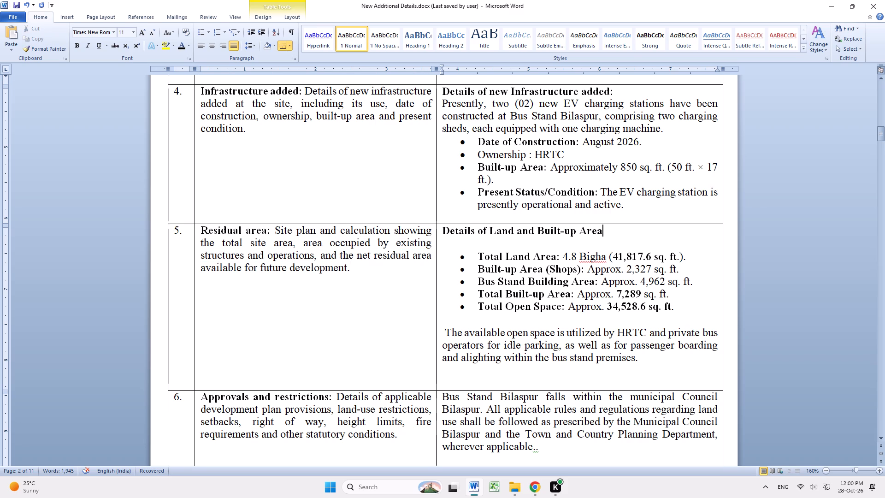
Remove the paragraph spacing before and after the "Details of Land and Built-up Area" heading and the Total Land Area bullet in row 5.
{"action": "left_click_drag", "start_coordinate": [689, 260], "coordinate": [447, 235]}
{"action": "left_click", "coordinate": [251, 46]}
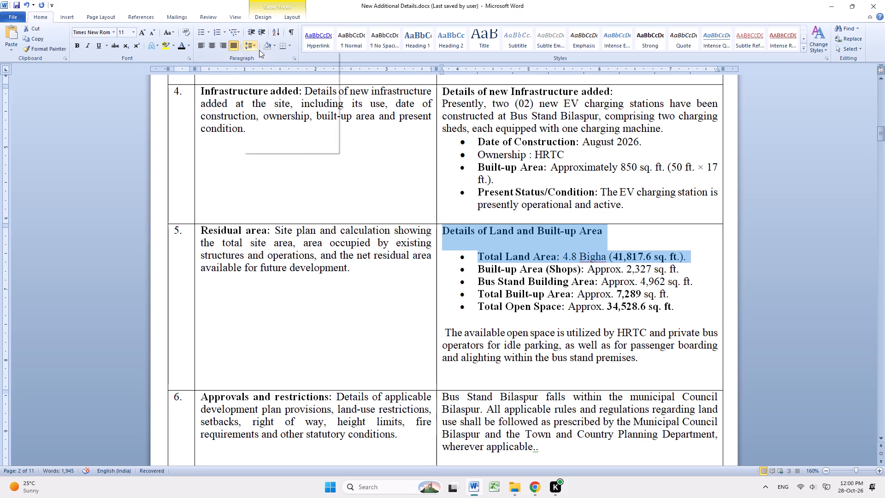
{"action": "left_click", "coordinate": [290, 137]}
{"action": "left_click", "coordinate": [248, 47]}
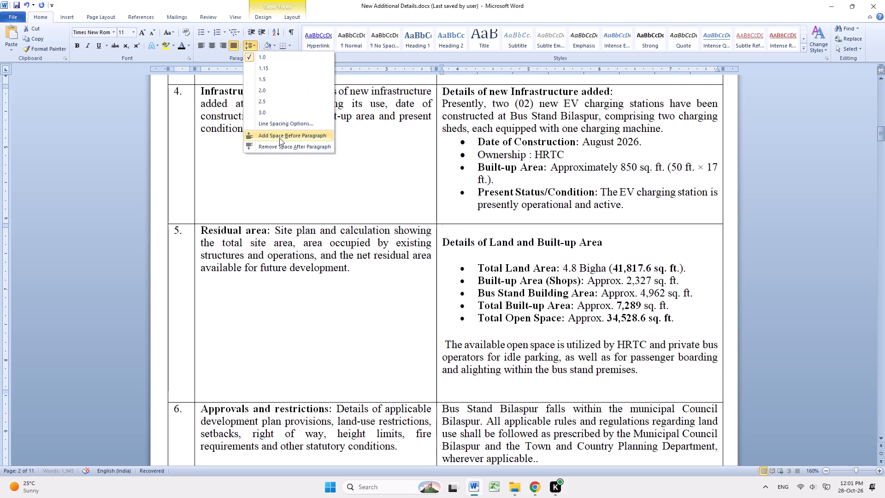
{"action": "left_click", "coordinate": [280, 148]}
Reduce the empty space at the bottom of the Residual area row by shortening the row to just below its last paragraph.
{"action": "left_click", "coordinate": [498, 335]}
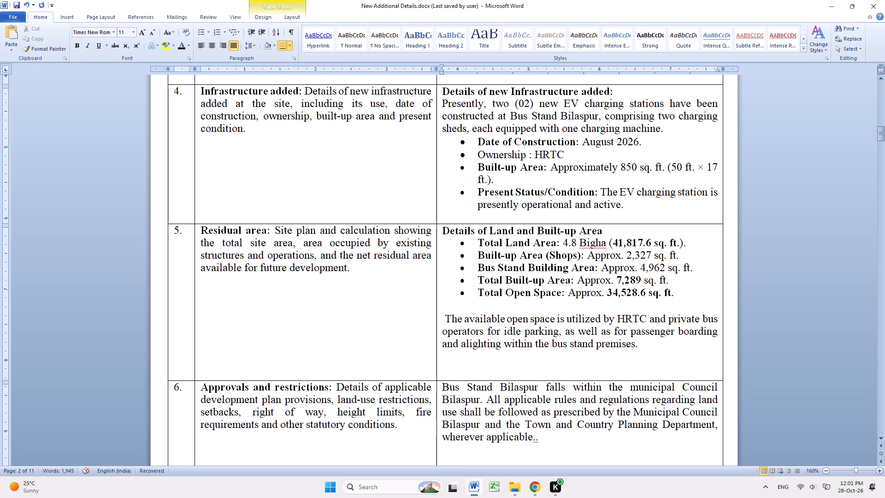
{"action": "left_click", "coordinate": [647, 346]}
{"action": "key", "text": "Delete"}
{"action": "key", "text": "Delete"}
{"action": "key", "text": "Delete"}
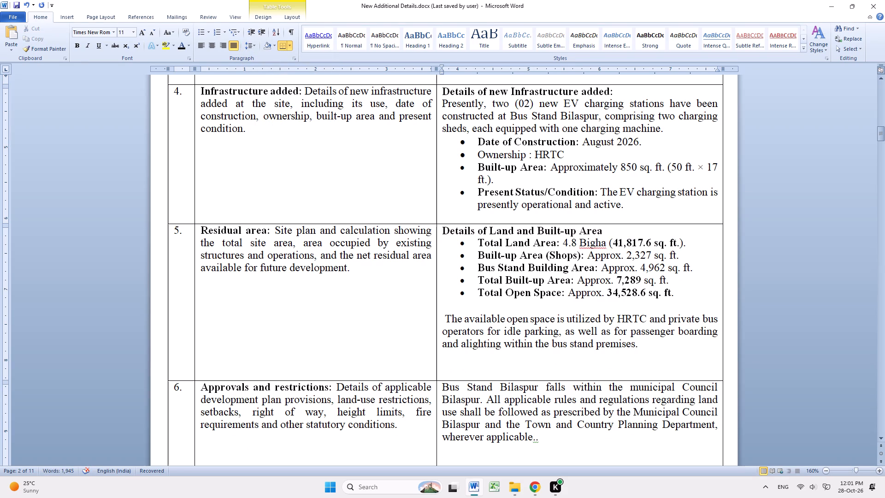
{"action": "left_click_drag", "start_coordinate": [503, 381], "coordinate": [505, 358]}
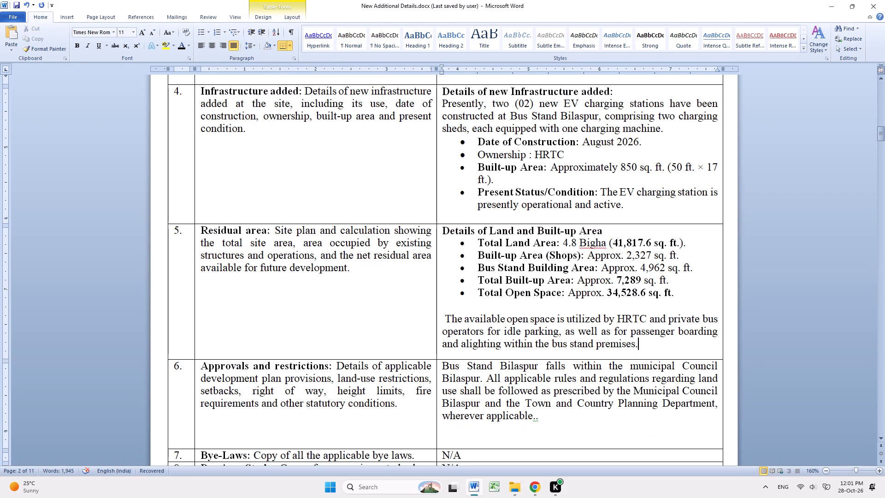
Review the row 5 reply, checking its land and built-up area bullets and the paragraph on use of the available open space.
{"action": "left_click", "coordinate": [611, 232]}
{"action": "left_click", "coordinate": [696, 247]}
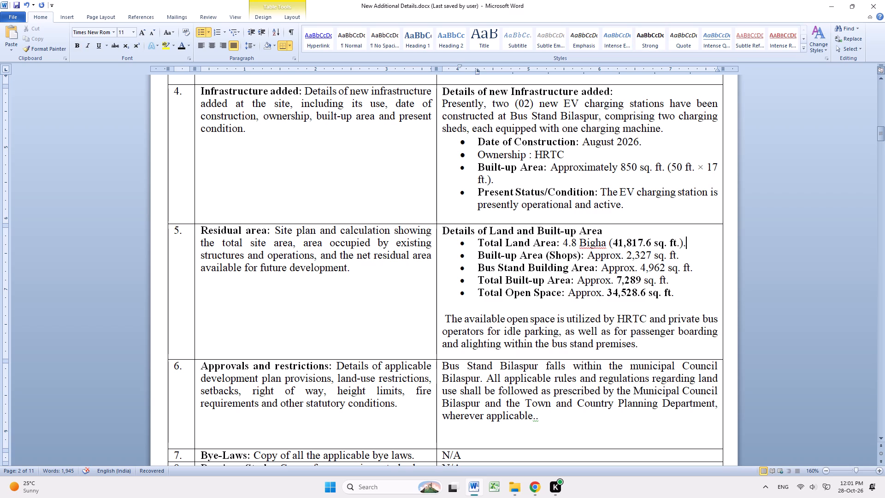
{"action": "left_click_drag", "start_coordinate": [552, 267], "coordinate": [589, 267]}
{"action": "left_click_drag", "start_coordinate": [643, 267], "coordinate": [666, 267]}
{"action": "left_click", "coordinate": [677, 279]}
{"action": "left_click_drag", "start_coordinate": [516, 283], "coordinate": [582, 279]}
{"action": "left_click_drag", "start_coordinate": [622, 281], "coordinate": [625, 281]}
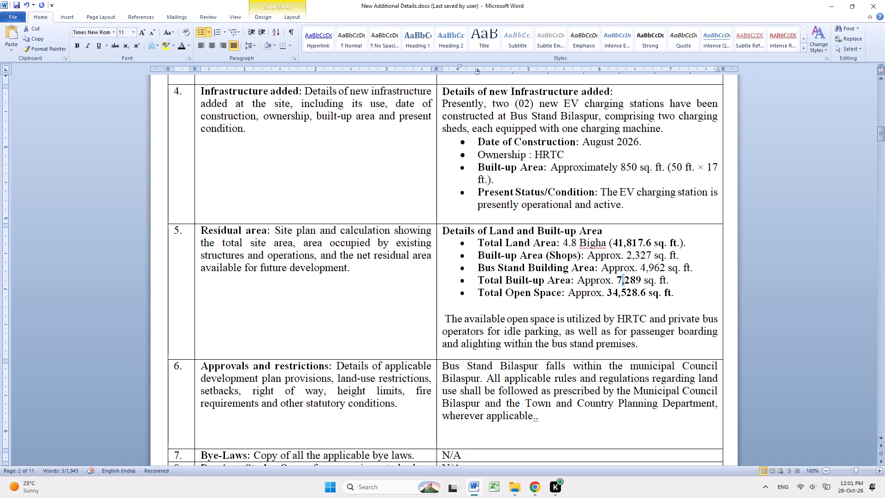
{"action": "left_click_drag", "start_coordinate": [625, 281], "coordinate": [644, 282]}
{"action": "left_click_drag", "start_coordinate": [574, 292], "coordinate": [594, 295]}
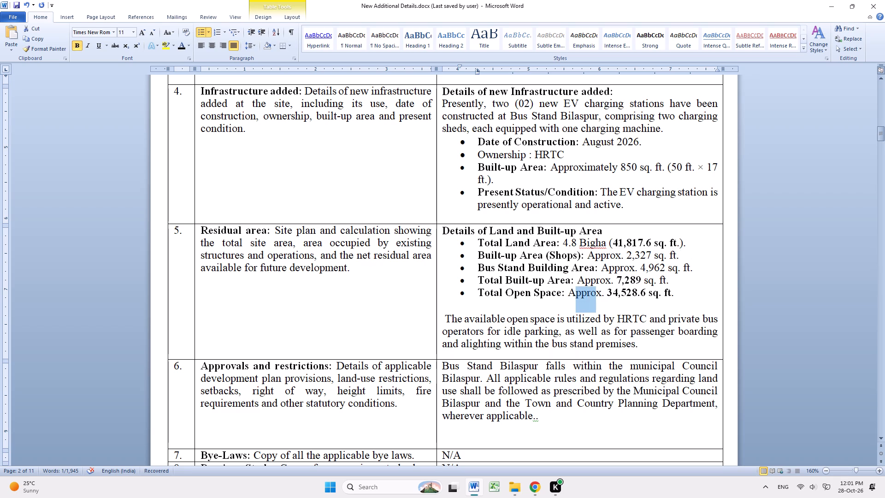
{"action": "left_click", "coordinate": [676, 296]}
{"action": "left_click_drag", "start_coordinate": [537, 320], "coordinate": [590, 320]}
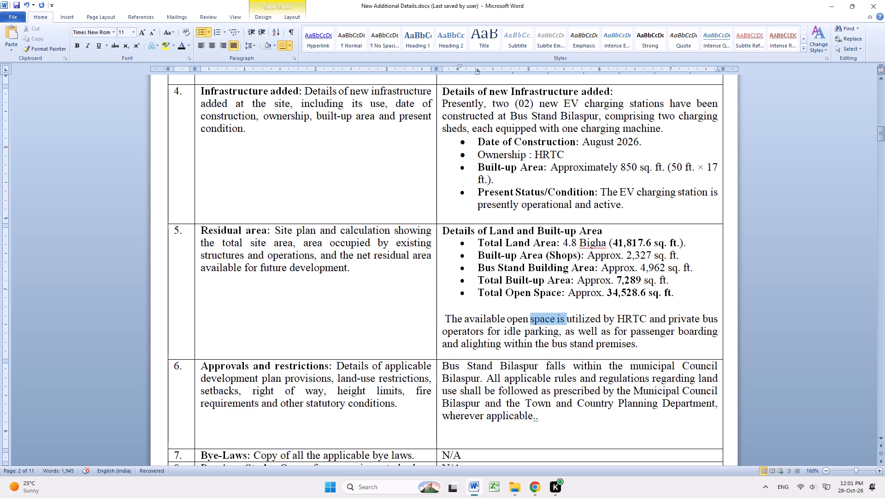
{"action": "left_click_drag", "start_coordinate": [590, 320], "coordinate": [704, 320]}
{"action": "left_click_drag", "start_coordinate": [489, 334], "coordinate": [523, 333]}
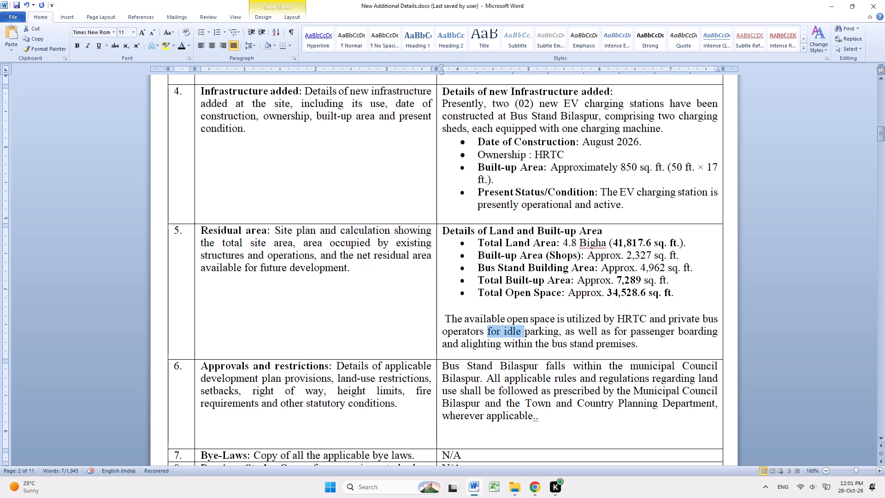
{"action": "left_click_drag", "start_coordinate": [523, 333], "coordinate": [545, 333]}
{"action": "left_click_drag", "start_coordinate": [600, 330], "coordinate": [609, 330]}
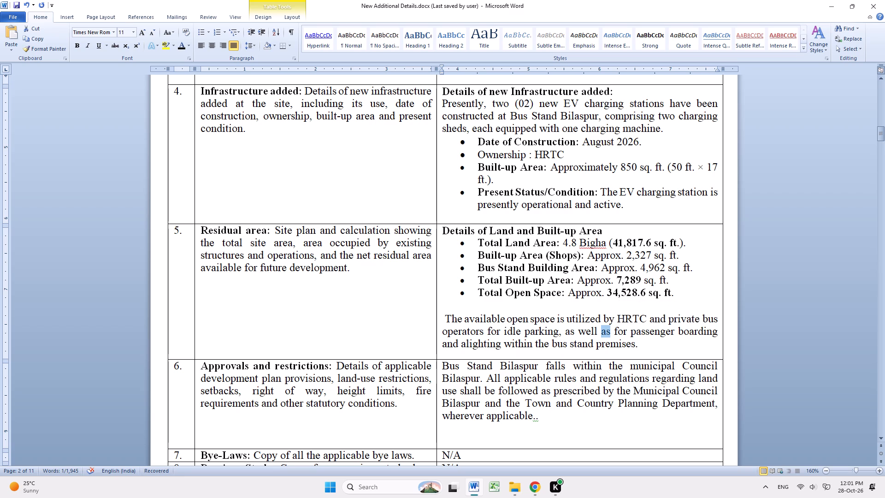
{"action": "left_click", "coordinate": [654, 342]}
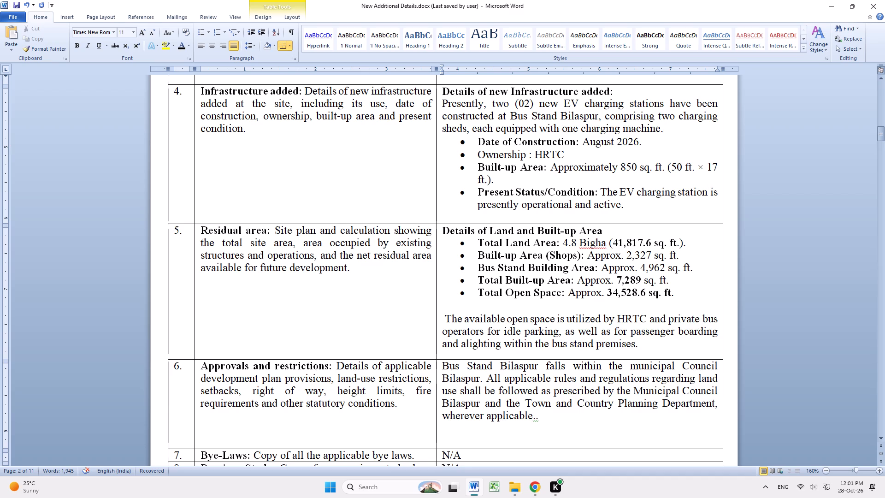
Insert a blank line below the "Details of Land and Built-up Area" heading and another after the closing open-space paragraph in row 5.
{"action": "scroll", "coordinate": [666, 370], "scroll_direction": "down", "scroll_amount": 4}
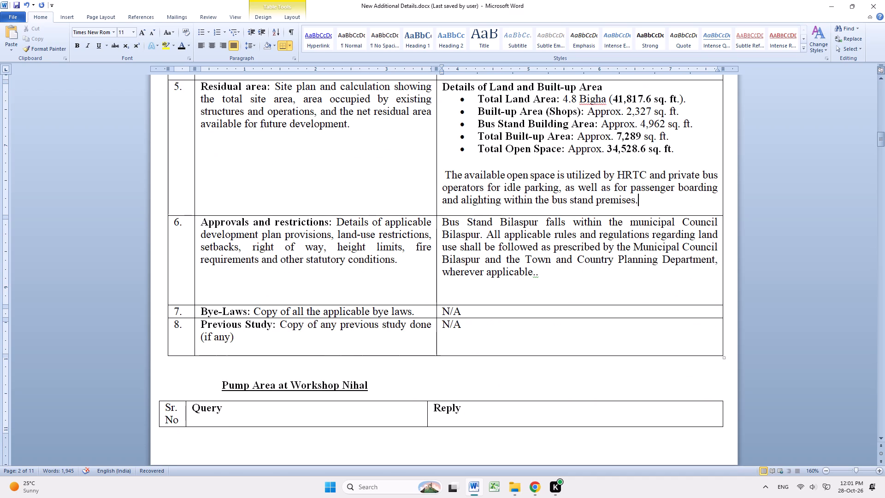
{"action": "scroll", "coordinate": [483, 243], "scroll_direction": "up", "scroll_amount": 1}
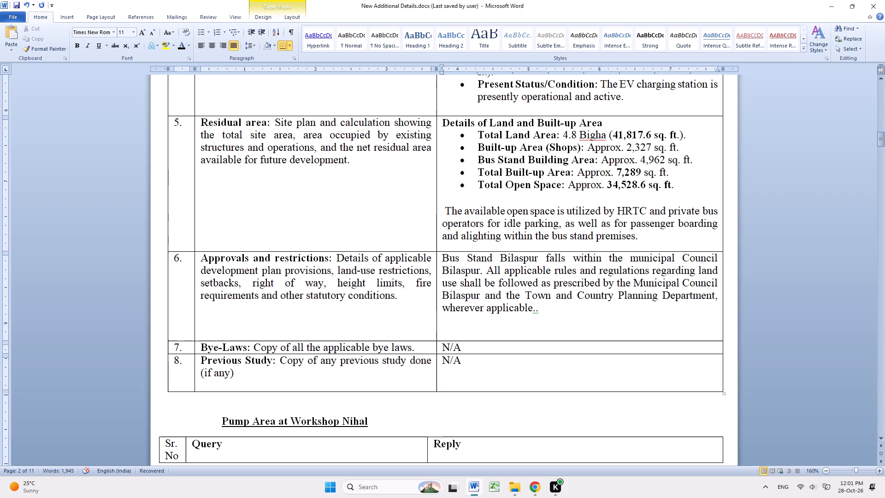
{"action": "left_click", "coordinate": [617, 126]}
{"action": "key", "text": "Return"}
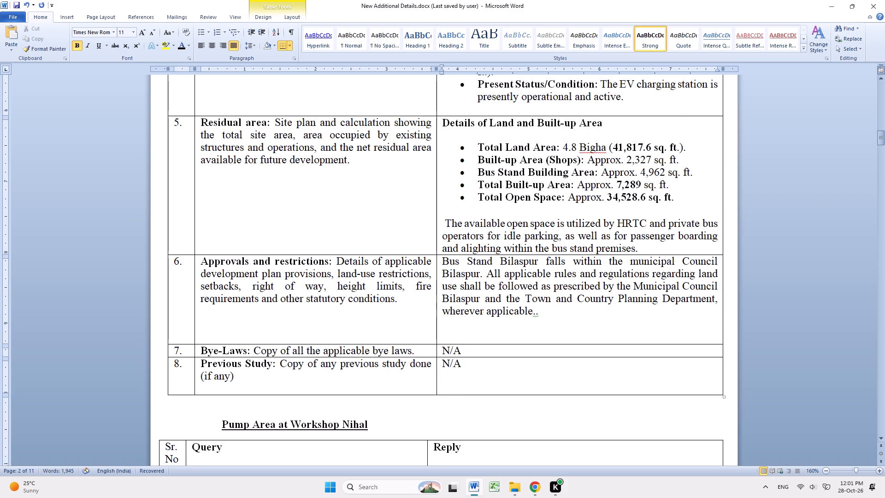
{"action": "left_click", "coordinate": [644, 252]}
{"action": "key", "text": "Return"}
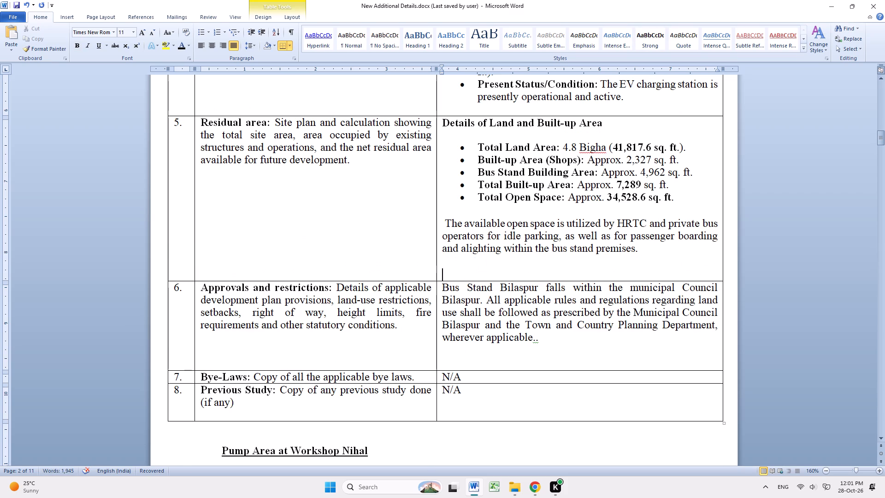
Read through the row 6 reply on applicable rules and regulations for the Approvals and restrictions query.
{"action": "left_click_drag", "start_coordinate": [513, 299], "coordinate": [573, 298]}
{"action": "left_click_drag", "start_coordinate": [641, 298], "coordinate": [681, 298]}
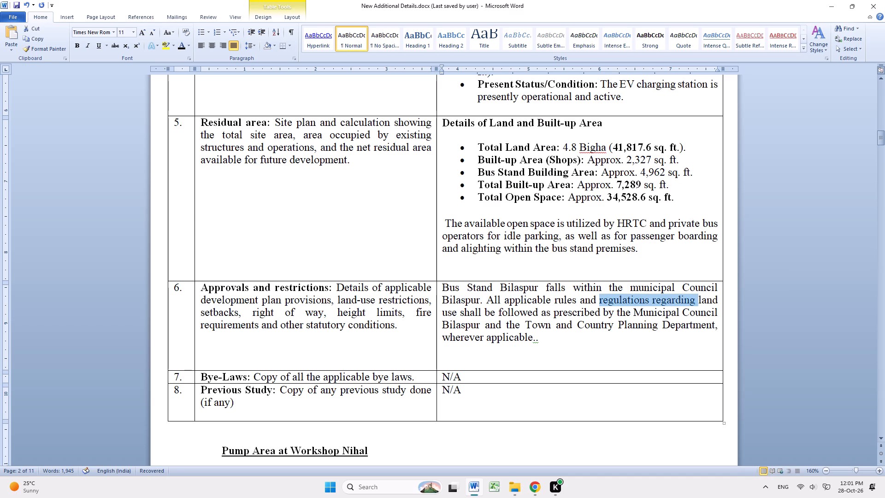
{"action": "left_click", "coordinate": [632, 329]}
{"action": "left_click", "coordinate": [571, 351]}
Insert a line break before the "Pump Area at Workshop Nihal" heading so that it starts on the same page as its table.
{"action": "scroll", "coordinate": [575, 383], "scroll_direction": "down", "scroll_amount": 4}
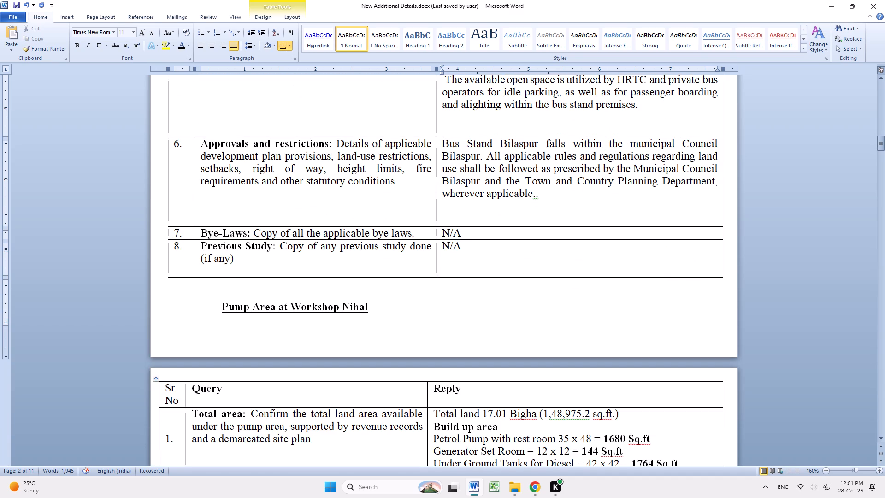
{"action": "left_click", "coordinate": [220, 308]}
{"action": "key", "text": "Return"}
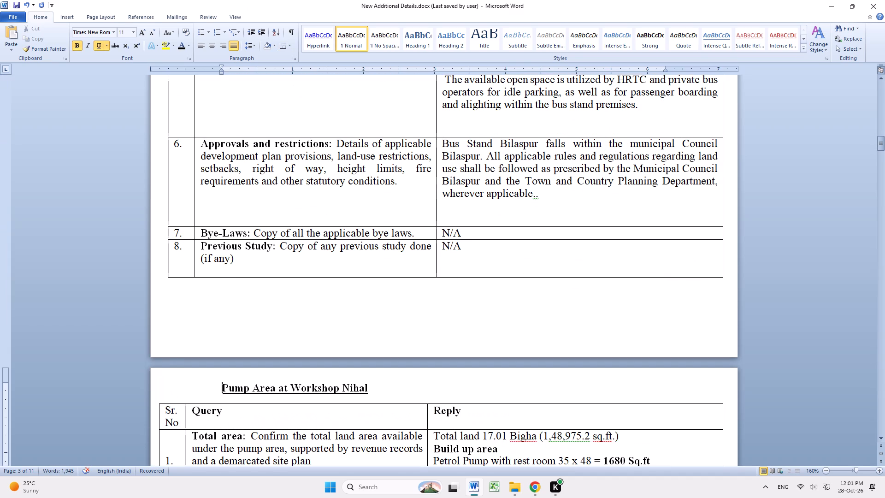
Review the build-up area entries in the Total area reply of the Pump Area table, from the petrol pump to the link road.
{"action": "scroll", "coordinate": [437, 358], "scroll_direction": "down", "scroll_amount": 5}
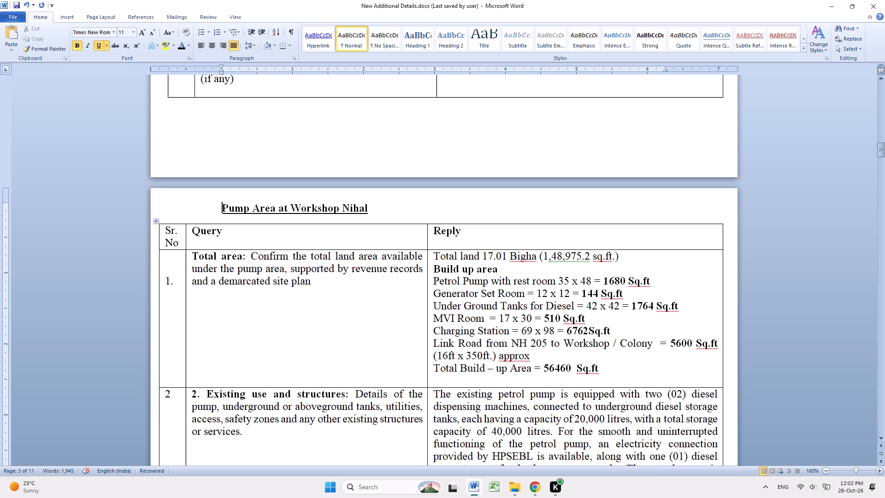
{"action": "left_click_drag", "start_coordinate": [589, 280], "coordinate": [647, 288]}
{"action": "left_click", "coordinate": [673, 286]}
{"action": "left_click", "coordinate": [532, 295]}
{"action": "left_click_drag", "start_coordinate": [498, 308], "coordinate": [498, 308]}
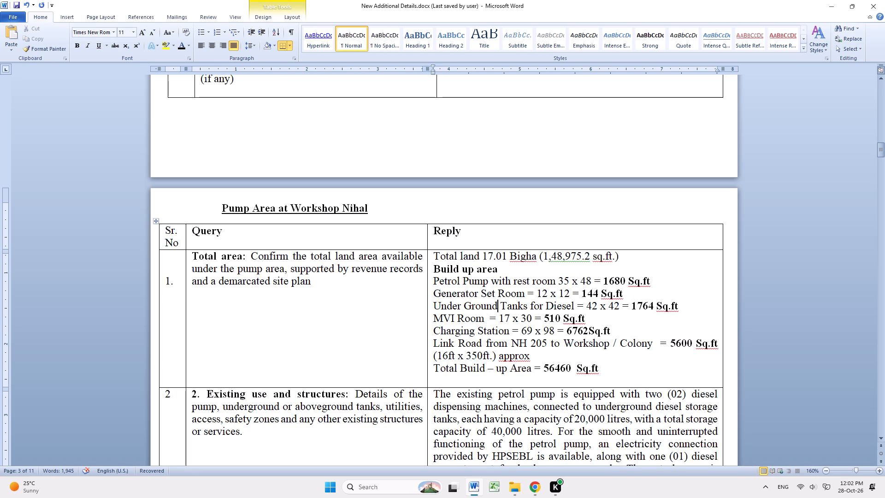
{"action": "left_click_drag", "start_coordinate": [498, 308], "coordinate": [525, 310]}
{"action": "left_click_drag", "start_coordinate": [480, 318], "coordinate": [580, 320]}
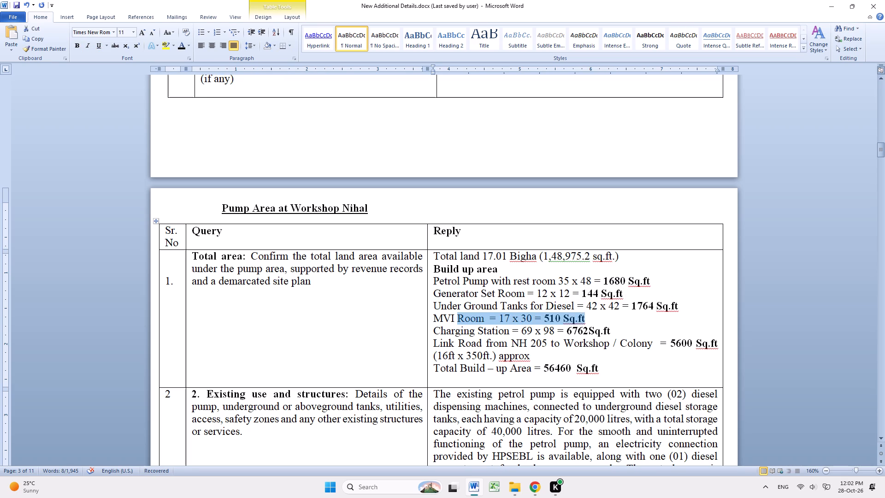
{"action": "left_click_drag", "start_coordinate": [488, 335], "coordinate": [596, 333]}
{"action": "left_click", "coordinate": [620, 362]}
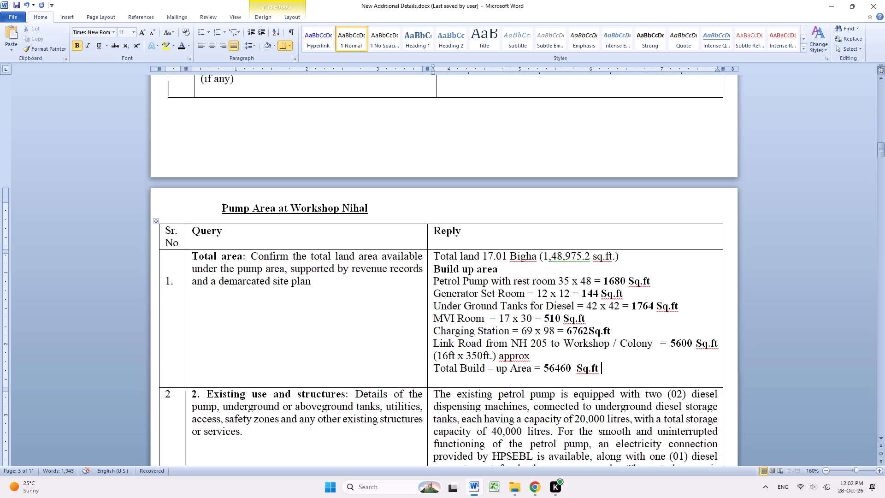
{"action": "left_click_drag", "start_coordinate": [471, 344], "coordinate": [638, 349]}
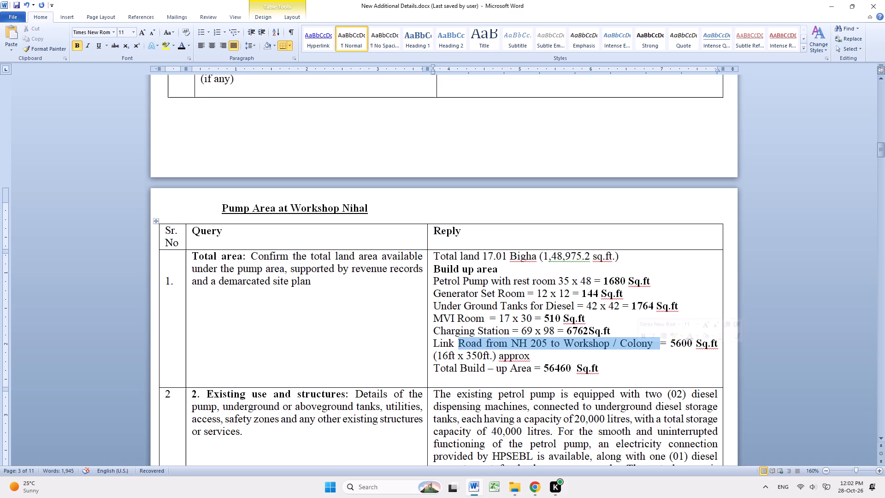
{"action": "left_click", "coordinate": [658, 367]}
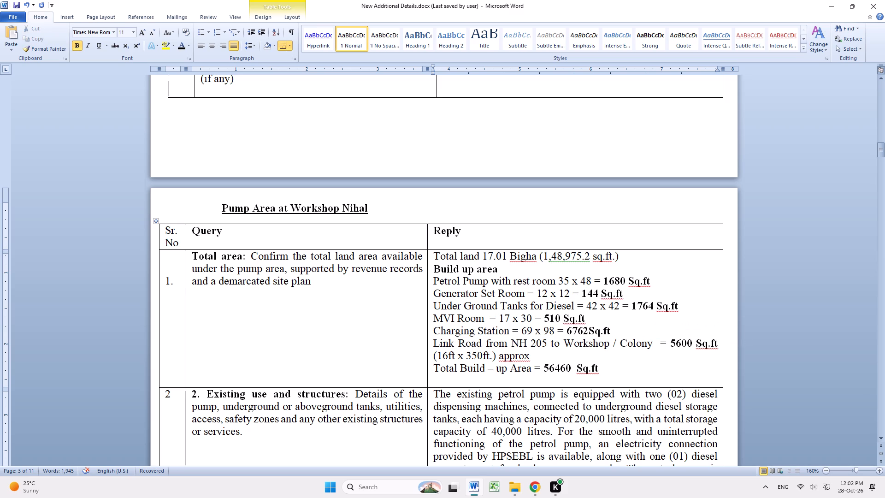
Delete "/ Colony" from the Link Road entry so it reads "Link Road from NH 205 to Workshop".
{"action": "left_click_drag", "start_coordinate": [516, 343], "coordinate": [566, 343]}
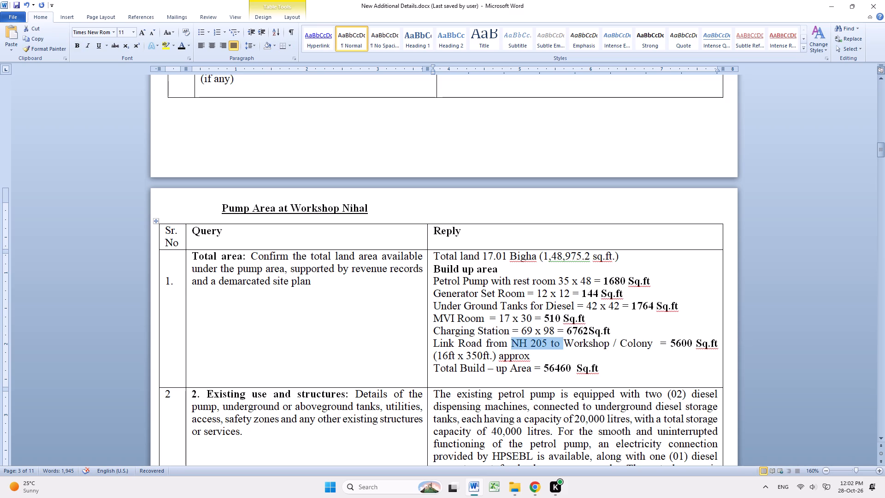
{"action": "left_click_drag", "start_coordinate": [612, 343], "coordinate": [640, 341]}
{"action": "key", "text": "BackSpace"}
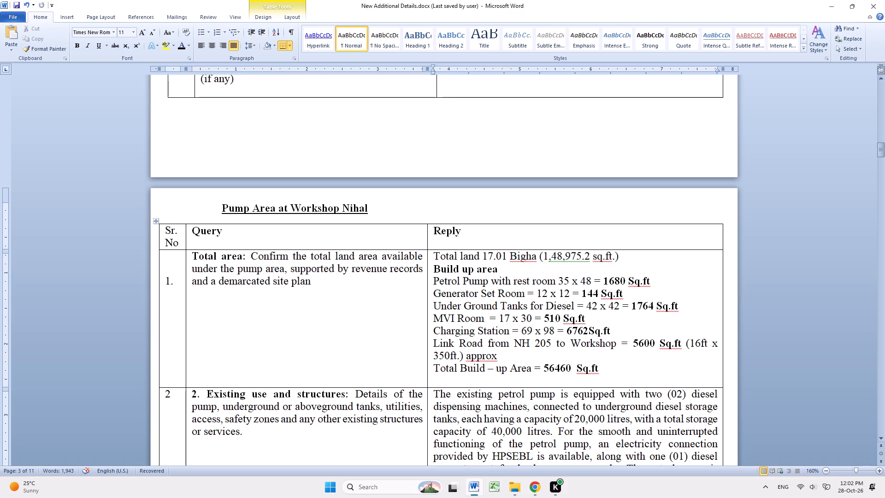
Review the total build-up area and the opening of the Existing use and structures reply on diesel dispensing machines and storage tanks.
{"action": "left_click_drag", "start_coordinate": [544, 368], "coordinate": [605, 368]}
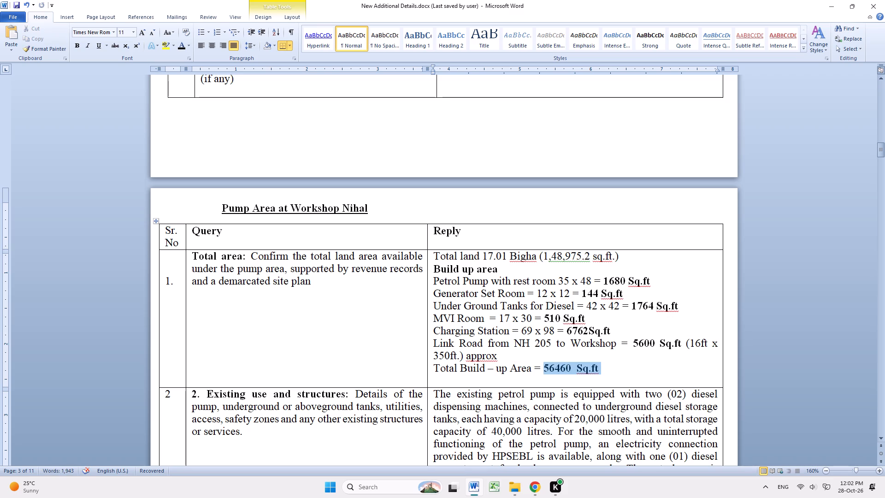
{"action": "left_click", "coordinate": [654, 376]}
{"action": "scroll", "coordinate": [627, 382], "scroll_direction": "down", "scroll_amount": 3}
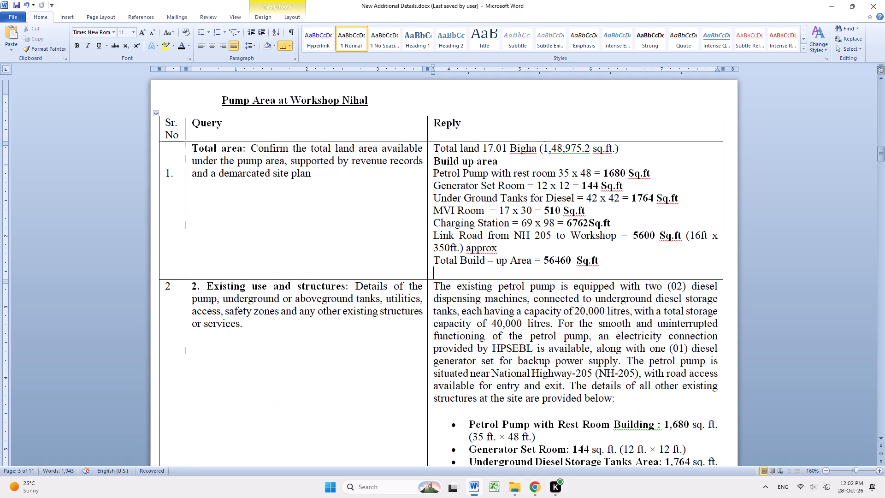
{"action": "left_click_drag", "start_coordinate": [346, 285], "coordinate": [359, 285]}
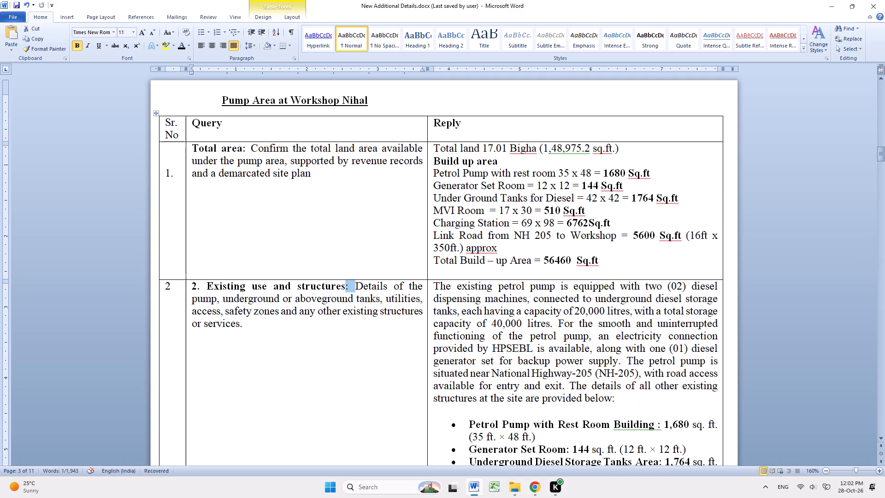
{"action": "left_click_drag", "start_coordinate": [596, 288], "coordinate": [723, 287]}
{"action": "left_click_drag", "start_coordinate": [492, 297], "coordinate": [649, 297]}
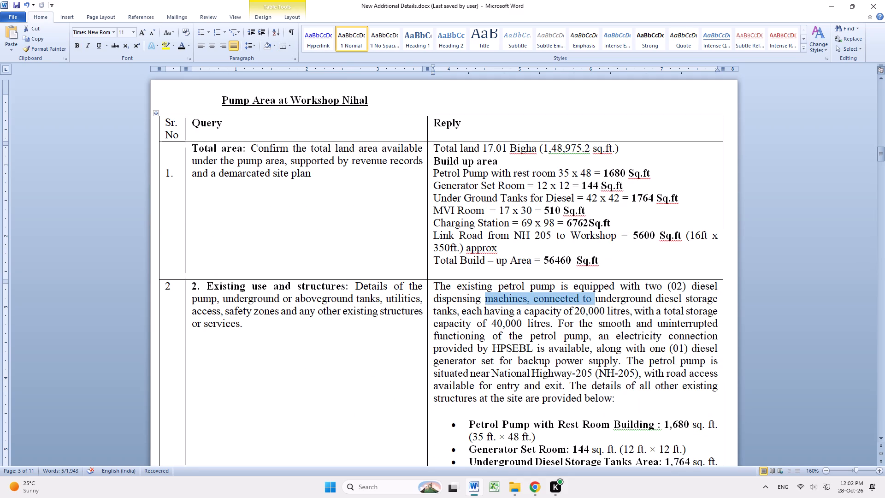
{"action": "left_click_drag", "start_coordinate": [649, 297], "coordinate": [708, 303]}
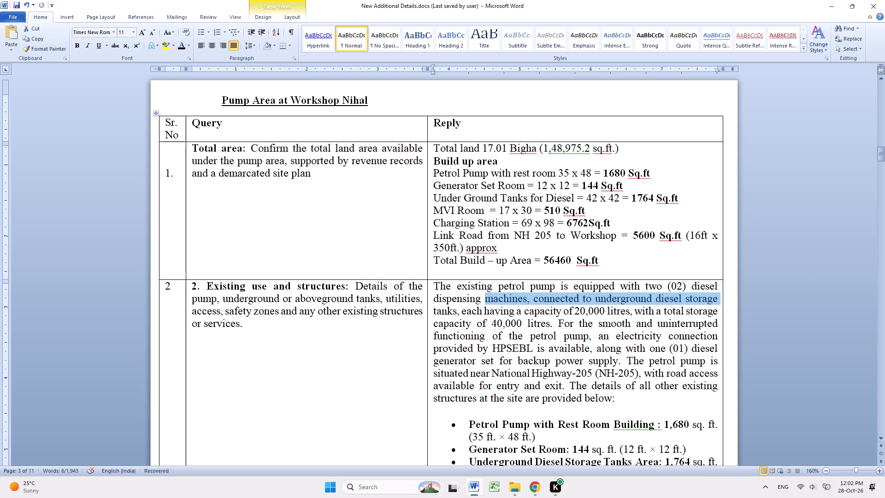
{"action": "left_click_drag", "start_coordinate": [461, 311], "coordinate": [693, 311]}
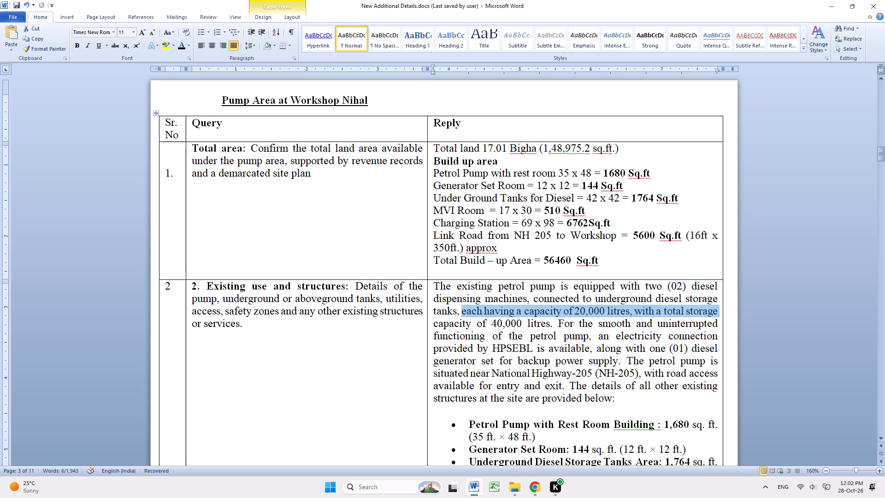
{"action": "left_click_drag", "start_coordinate": [693, 311], "coordinate": [715, 312]}
{"action": "left_click_drag", "start_coordinate": [446, 324], "coordinate": [535, 324]}
{"action": "left_click_drag", "start_coordinate": [588, 326], "coordinate": [702, 337]}
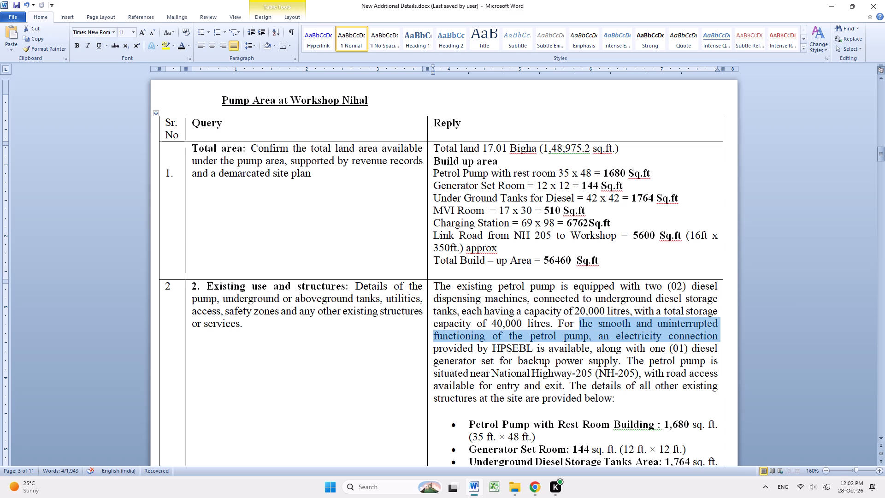
{"action": "left_click_drag", "start_coordinate": [702, 337], "coordinate": [703, 337]}
Read the rest of the Existing use and structures paragraph on electricity supply, backup generator and National Highway road access.
{"action": "left_click_drag", "start_coordinate": [530, 357], "coordinate": [535, 357]}
{"action": "left_click", "coordinate": [709, 387]}
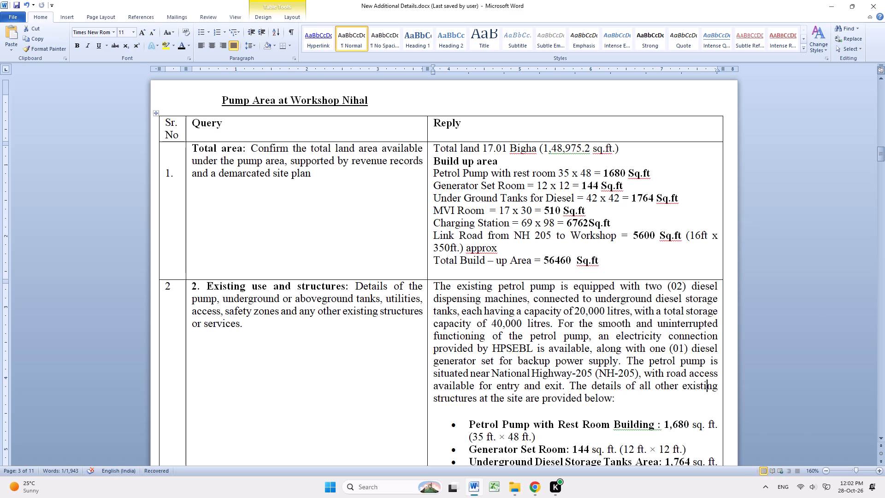
{"action": "left_click_drag", "start_coordinate": [512, 349], "coordinate": [594, 349]}
{"action": "left_click_drag", "start_coordinate": [614, 349], "coordinate": [640, 349]}
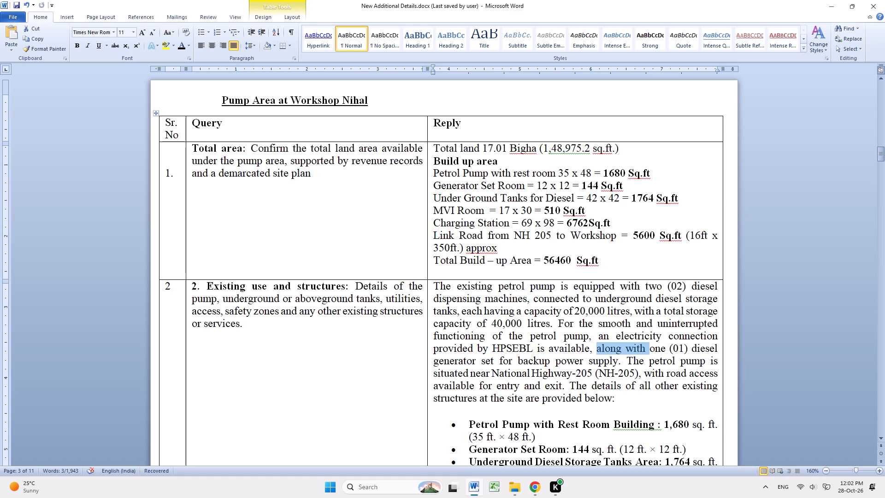
{"action": "left_click", "coordinate": [540, 349]}
{"action": "left_click_drag", "start_coordinate": [503, 363], "coordinate": [637, 369]}
{"action": "scroll", "coordinate": [573, 390], "scroll_direction": "down", "scroll_amount": 1}
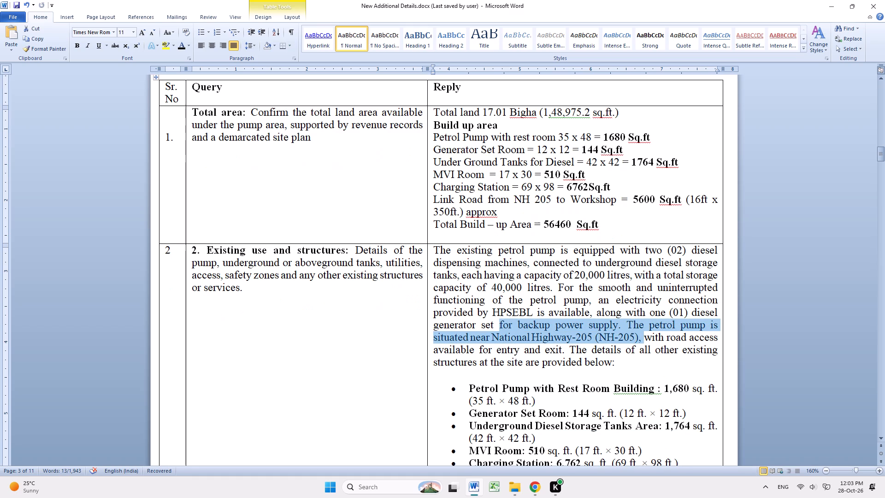
{"action": "left_click", "coordinate": [638, 374]}
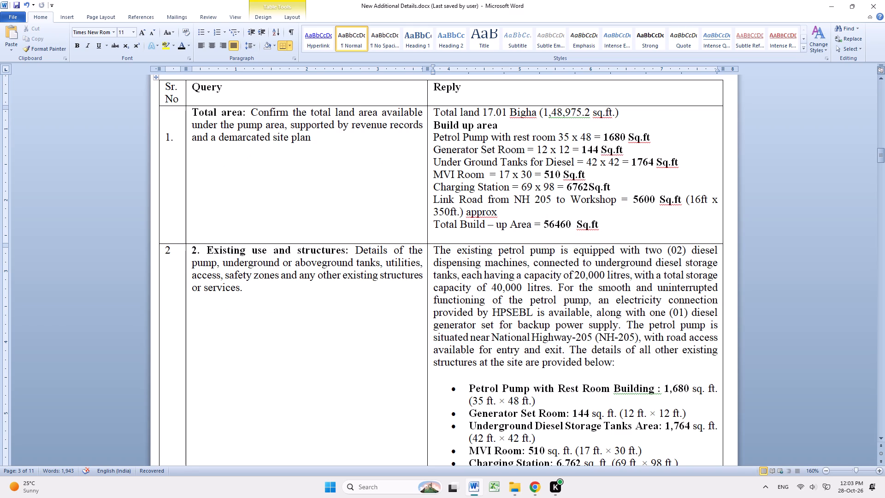
{"action": "left_click_drag", "start_coordinate": [476, 350], "coordinate": [541, 352]}
{"action": "left_click_drag", "start_coordinate": [568, 354], "coordinate": [589, 352]}
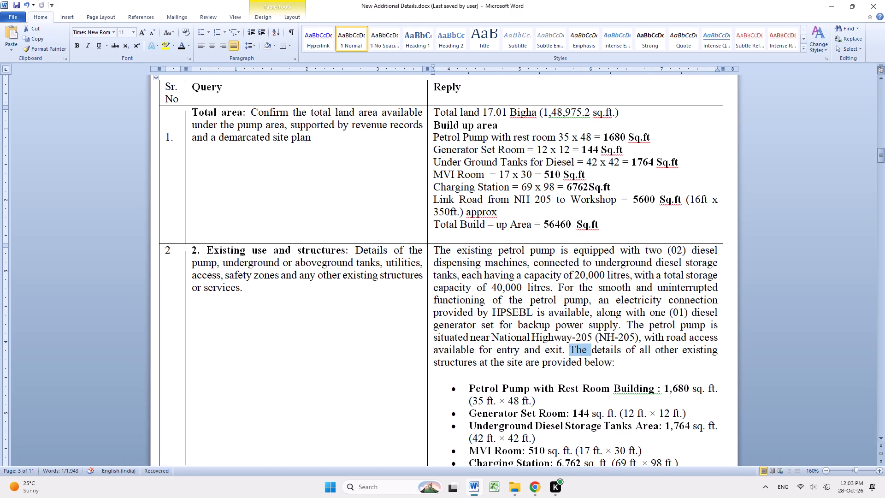
Examine the bulleted structure areas in the Existing use and structures reply, from the petrol pump building to the total built-up area.
{"action": "scroll", "coordinate": [672, 374], "scroll_direction": "down", "scroll_amount": 1}
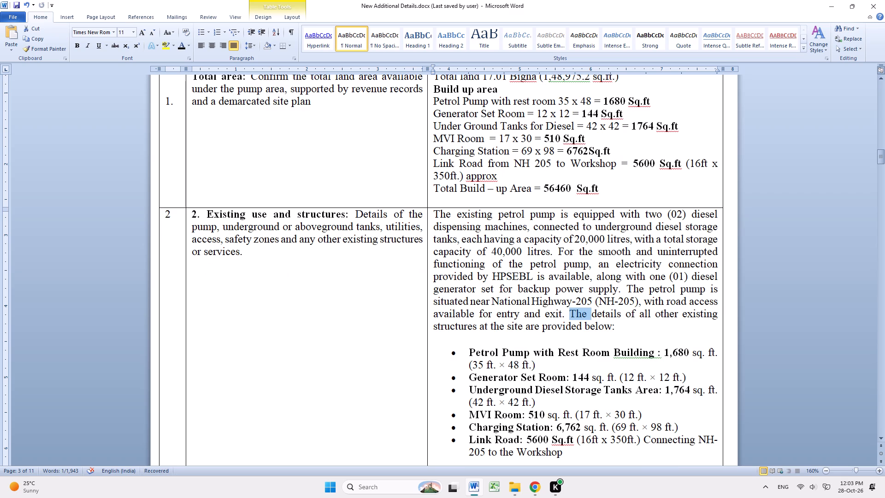
{"action": "left_click_drag", "start_coordinate": [556, 355], "coordinate": [630, 357]}
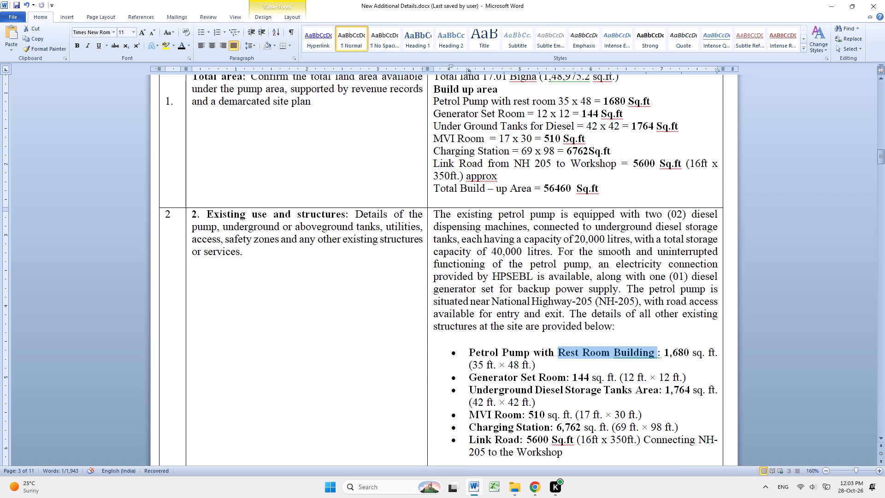
{"action": "left_click_drag", "start_coordinate": [538, 378], "coordinate": [577, 379]}
{"action": "left_click_drag", "start_coordinate": [530, 388], "coordinate": [581, 389]}
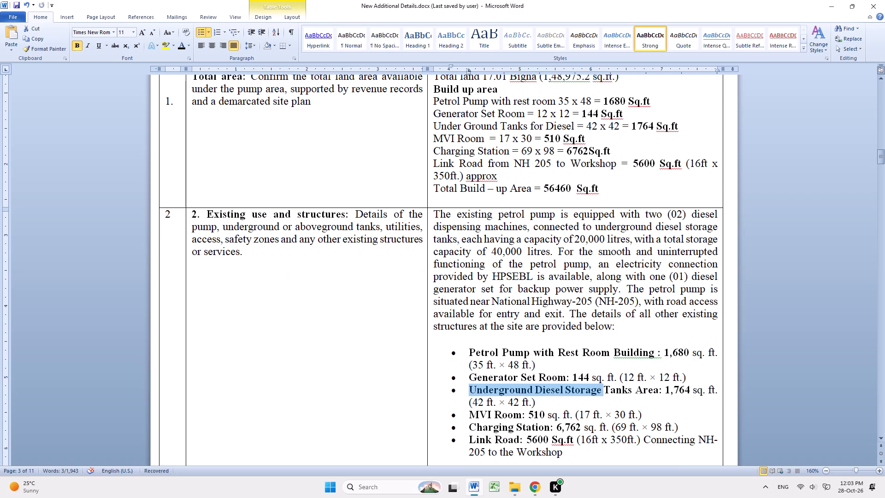
{"action": "left_click_drag", "start_coordinate": [516, 415], "coordinate": [525, 417]}
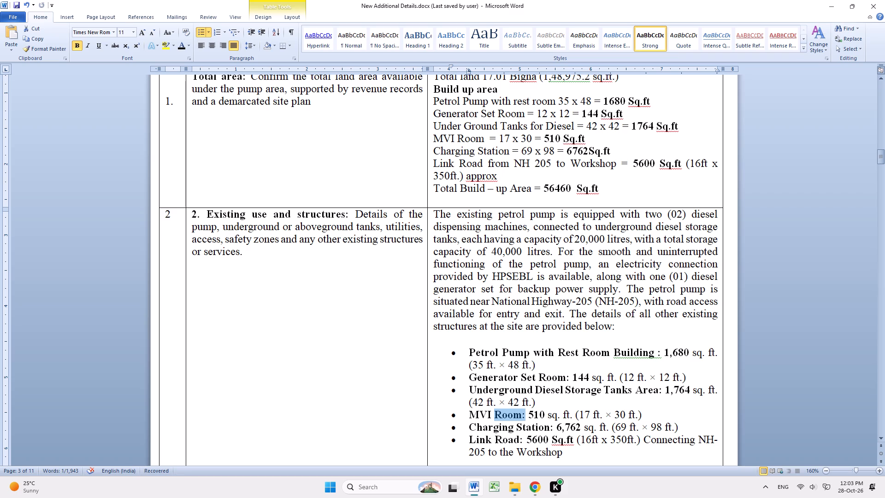
{"action": "scroll", "coordinate": [559, 422], "scroll_direction": "down", "scroll_amount": 1}
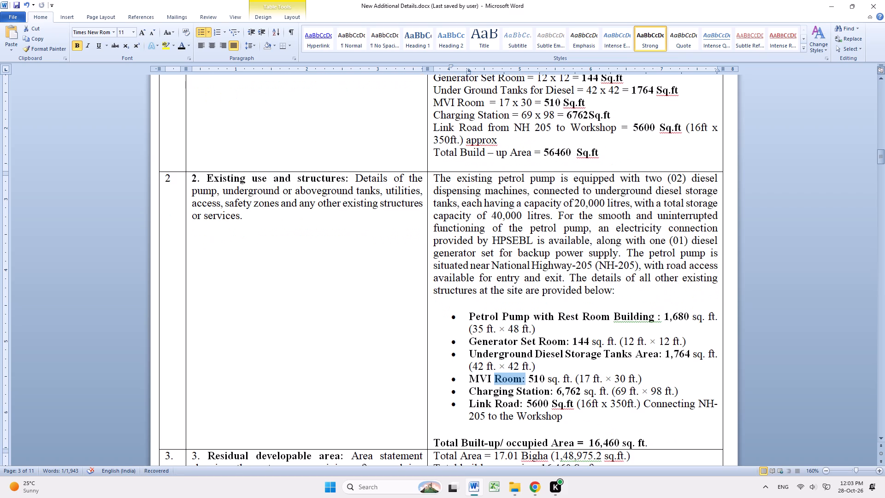
{"action": "scroll", "coordinate": [580, 418], "scroll_direction": "down", "scroll_amount": 1}
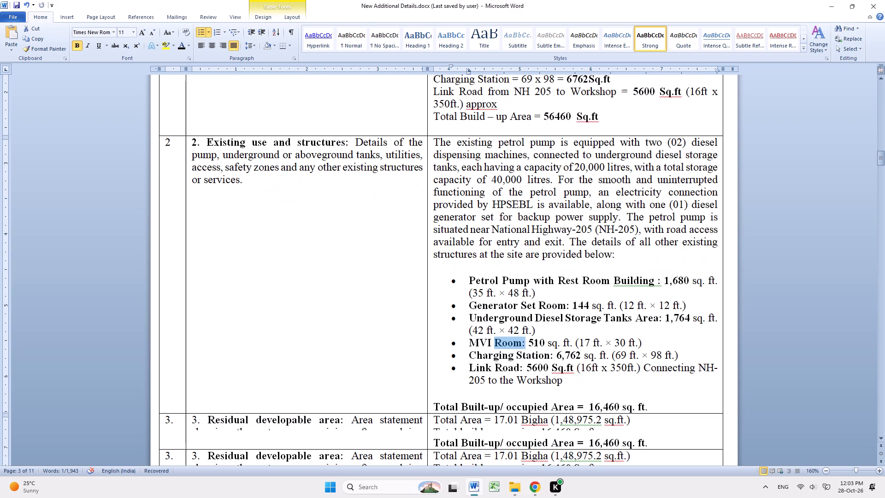
{"action": "scroll", "coordinate": [581, 416], "scroll_direction": "down", "scroll_amount": 3}
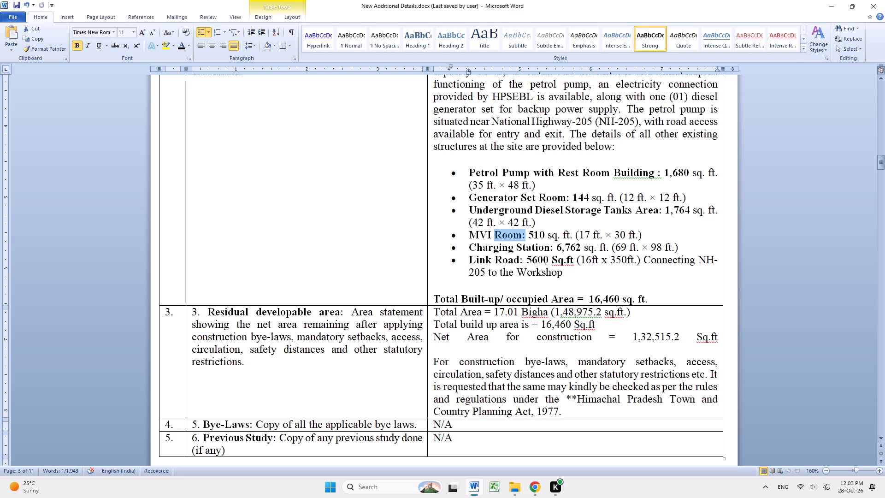
Check the Residual developable area row and remove the blank line after "Net Area for construction" in its reply.
{"action": "left_click_drag", "start_coordinate": [357, 314], "coordinate": [378, 316]}
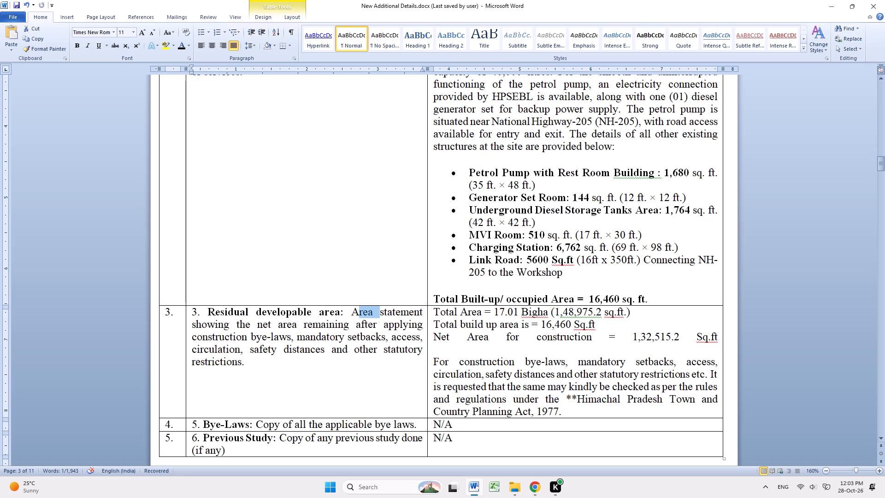
{"action": "left_click_drag", "start_coordinate": [261, 326], "coordinate": [403, 332]}
{"action": "left_click", "coordinate": [386, 388]}
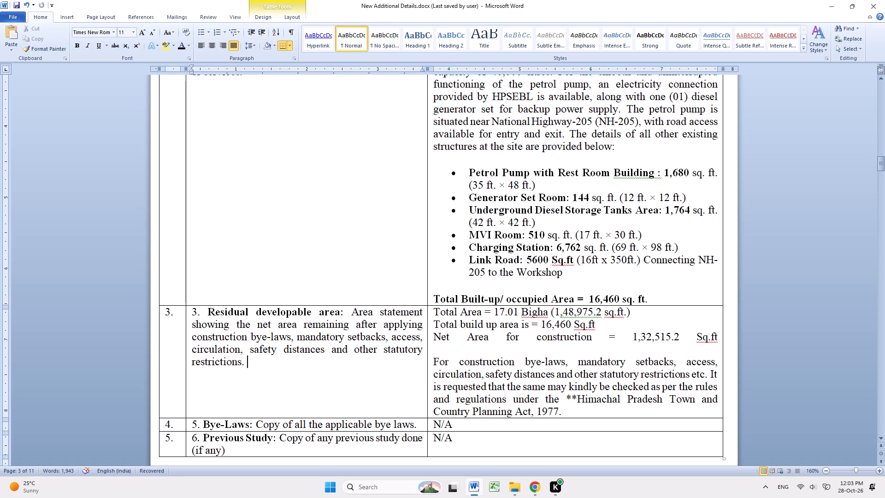
{"action": "left_click", "coordinate": [646, 312]}
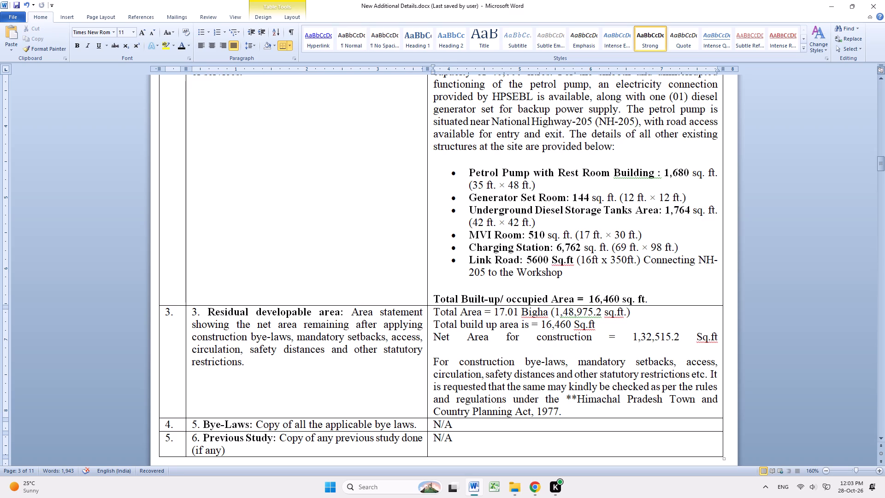
{"action": "left_click", "coordinate": [608, 327]}
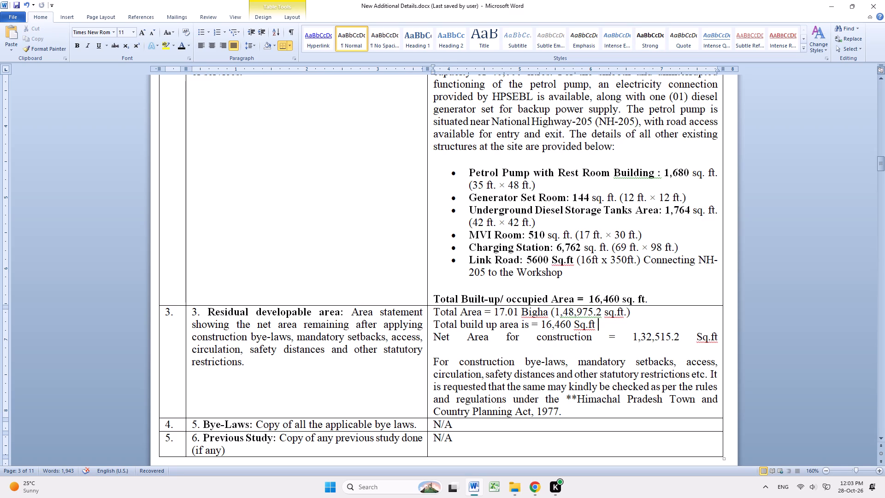
{"action": "left_click", "coordinate": [717, 339]}
{"action": "key", "text": "Delete"}
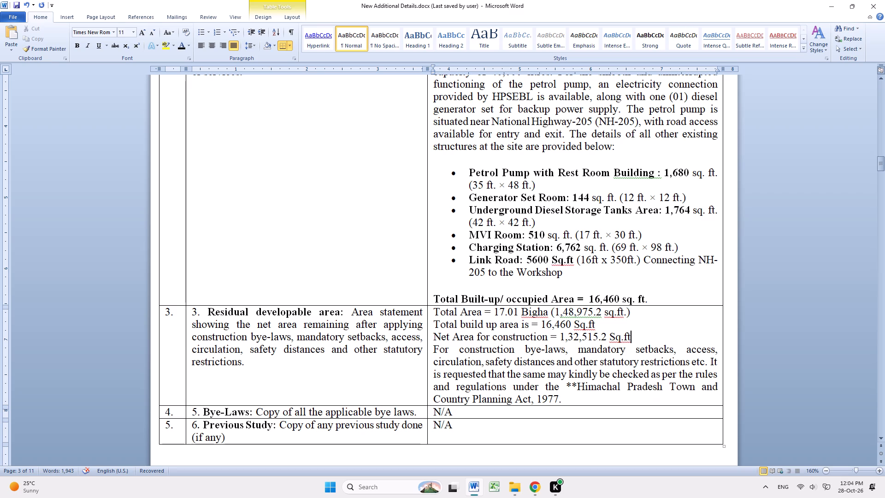
Delete the two asterisks before "Himachal Pradesh Town and Country Planning Act, 1977" in the Residual developable area reply.
{"action": "left_click", "coordinate": [578, 386]}
{"action": "key", "text": "BackSpace"}
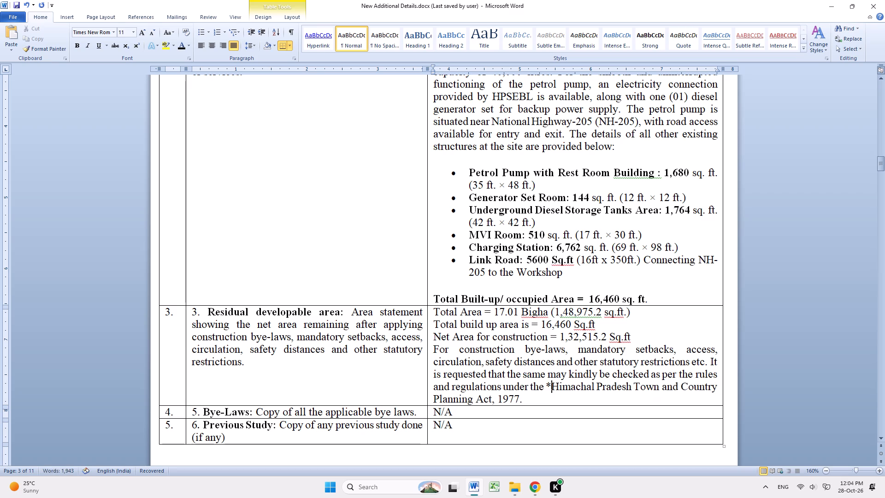
{"action": "key", "text": "BackSpace"}
{"action": "left_click", "coordinate": [571, 403]}
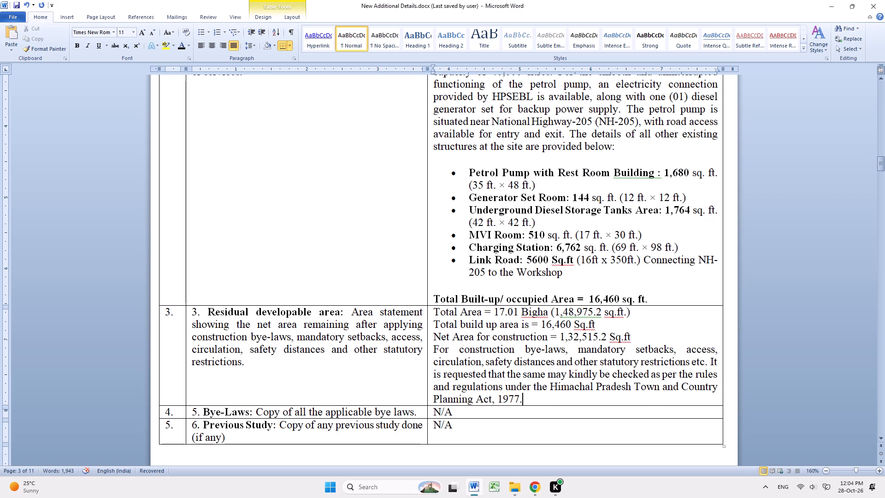
Insert a blank line above "The Revenue Record attached on annexure – C" in the first reply of the HRTC Workshop (Nihal) table.
{"action": "scroll", "coordinate": [437, 412], "scroll_direction": "down", "scroll_amount": 14}
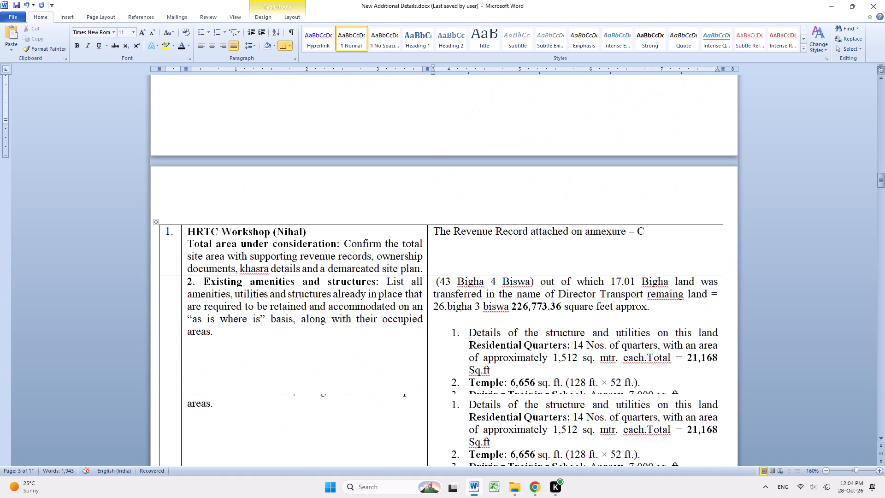
{"action": "scroll", "coordinate": [439, 414], "scroll_direction": "up", "scroll_amount": 3}
{"action": "scroll", "coordinate": [442, 416], "scroll_direction": "down", "scroll_amount": 6}
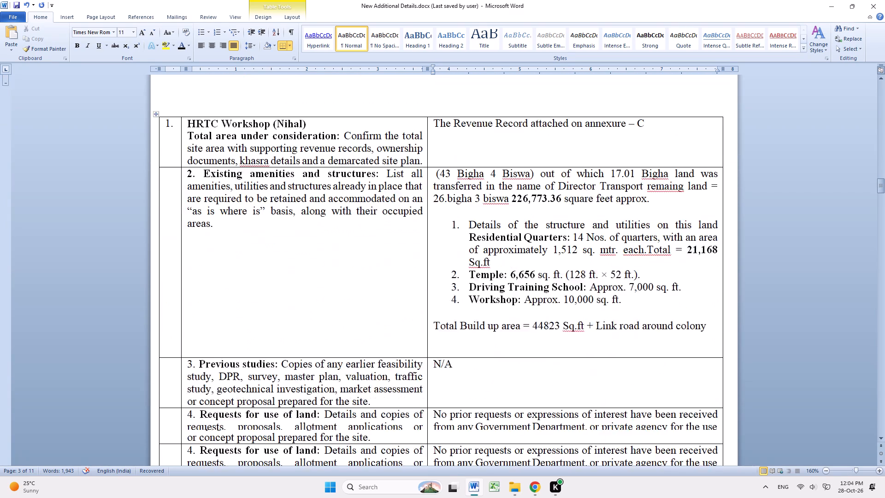
{"action": "scroll", "coordinate": [442, 416], "scroll_direction": "up", "scroll_amount": 6}
{"action": "scroll", "coordinate": [372, 377], "scroll_direction": "down", "scroll_amount": 3}
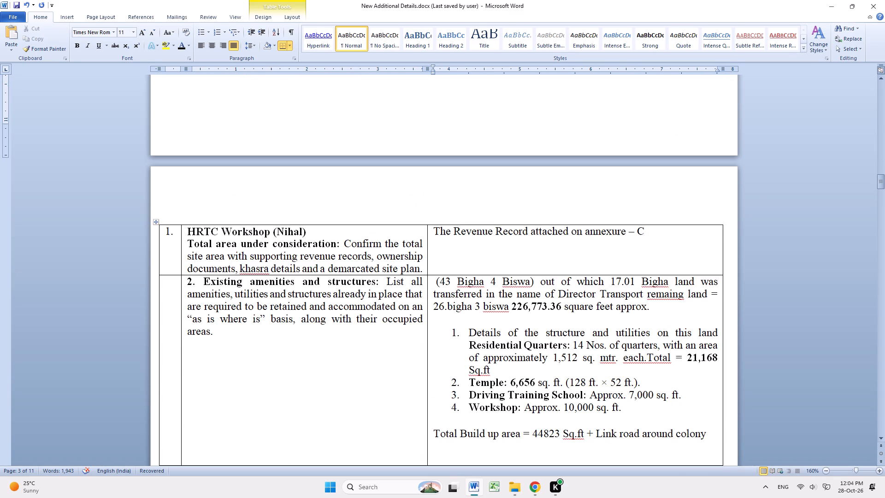
{"action": "left_click", "coordinate": [434, 228]}
{"action": "key", "text": "Return"}
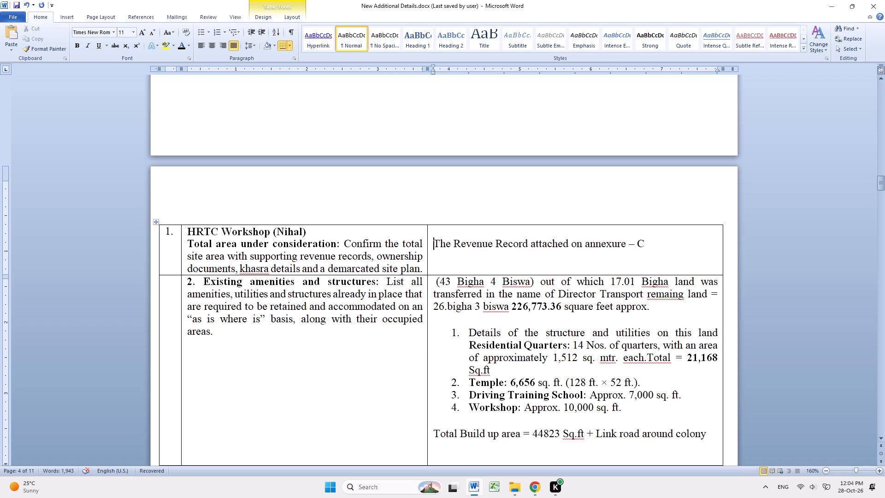
In the Existing amenities and structures reply, add a period after "Director Transport" and start the remaining land text on a new line.
{"action": "left_click", "coordinate": [344, 358]}
{"action": "left_click_drag", "start_coordinate": [568, 279], "coordinate": [684, 284]}
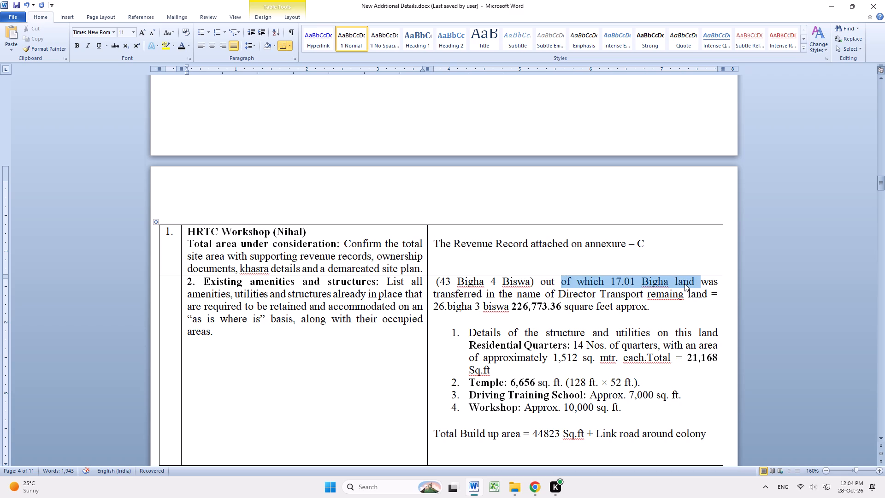
{"action": "left_click", "coordinate": [700, 314]}
{"action": "left_click_drag", "start_coordinate": [516, 296], "coordinate": [685, 302]}
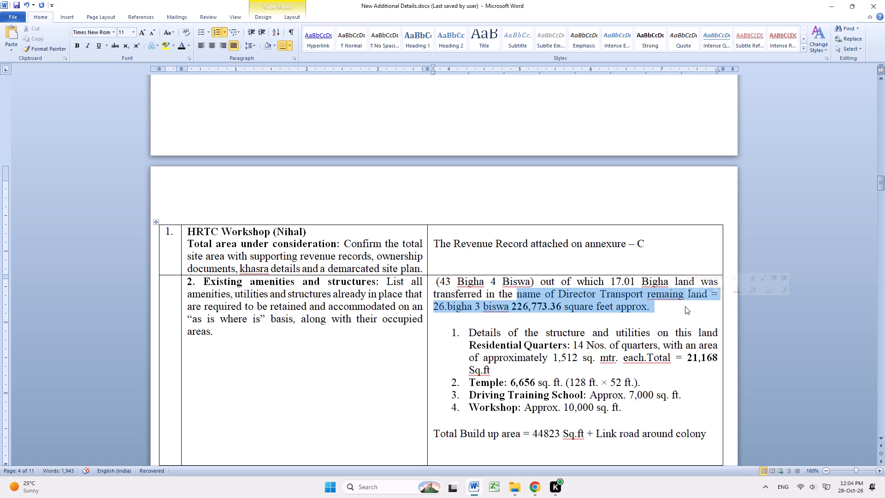
{"action": "left_click", "coordinate": [684, 313]}
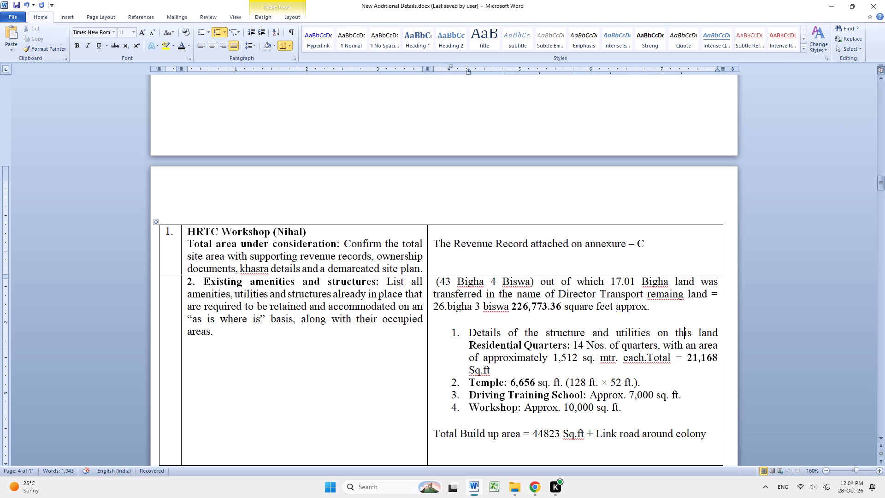
{"action": "left_click", "coordinate": [643, 293]}
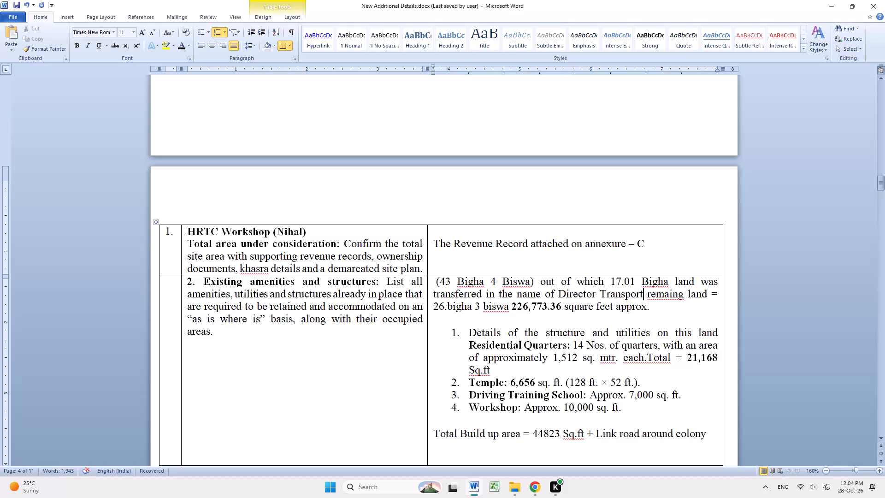
{"action": "key", "text": "period"}
{"action": "key", "text": "Return"}
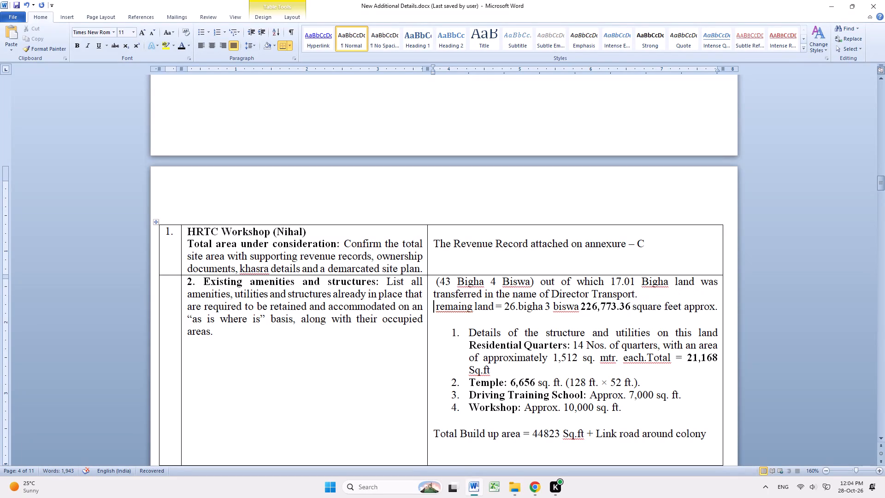
Capitalize the first letter of "remaing land" in the Existing amenities and structures reply.
{"action": "key", "text": "Delete"}
{"action": "key", "text": "Delete"}
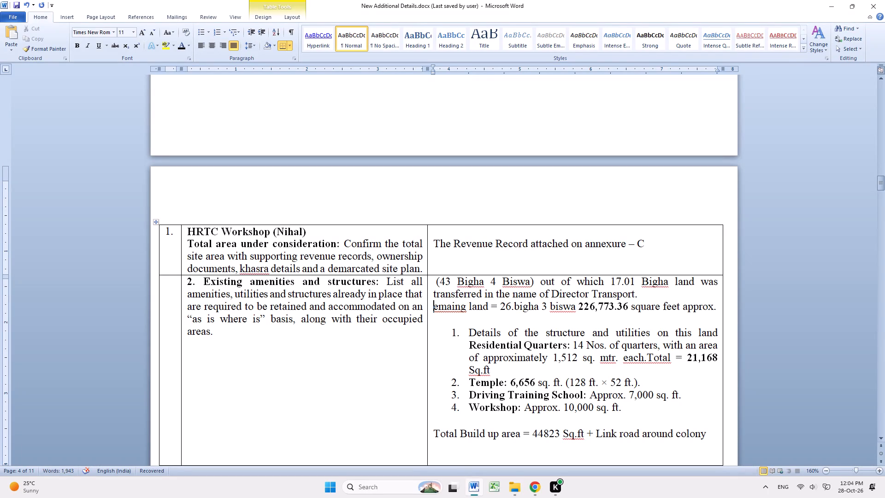
{"action": "key", "text": "shift+r"}
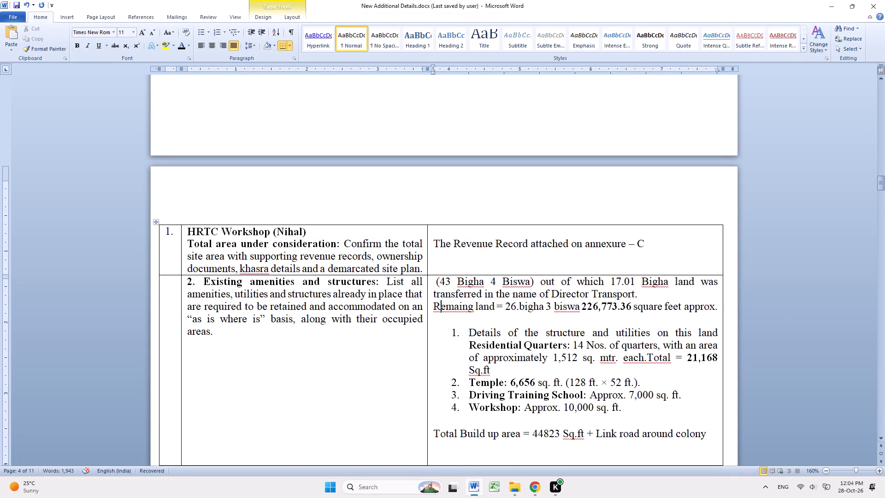
Rewrite the remaining land figure in the Existing amenities reply as "26.3 bigha", keeping a space before the square feet value.
{"action": "left_click_drag", "start_coordinate": [543, 307], "coordinate": [521, 307]}
{"action": "key", "text": "BackSpace"}
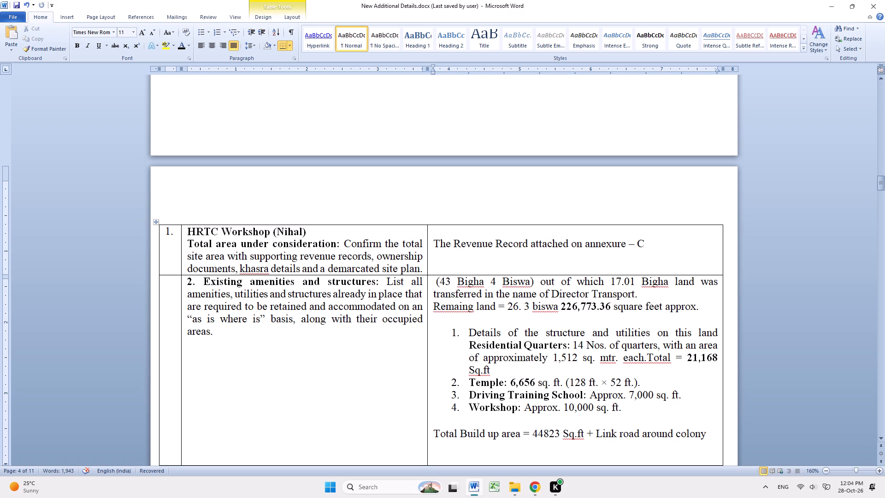
{"action": "key", "text": "Delete"}
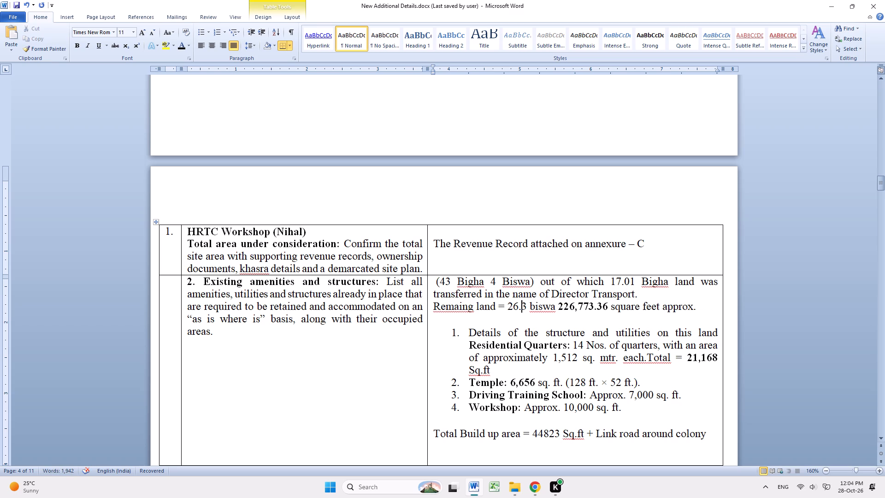
{"action": "left_click_drag", "start_coordinate": [536, 306], "coordinate": [556, 307]}
{"action": "key", "text": "i"}
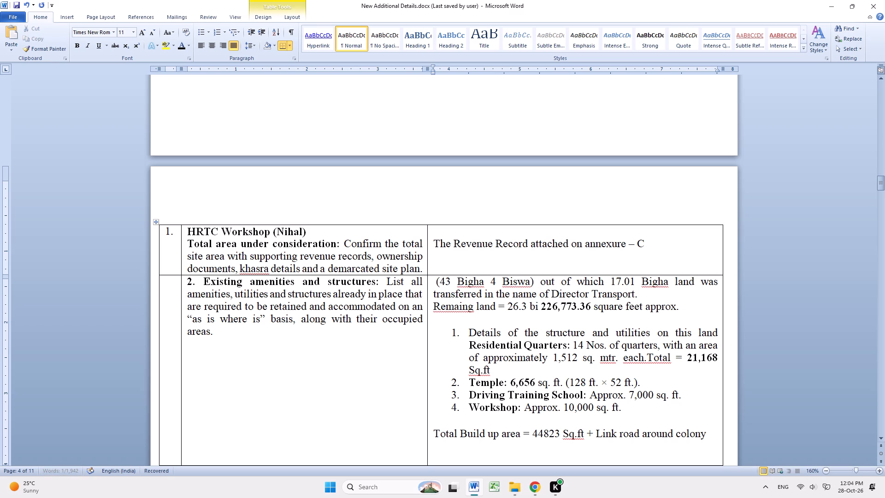
{"action": "key", "text": "g"}
{"action": "key", "text": "h"}
{"action": "key", "text": "a"}
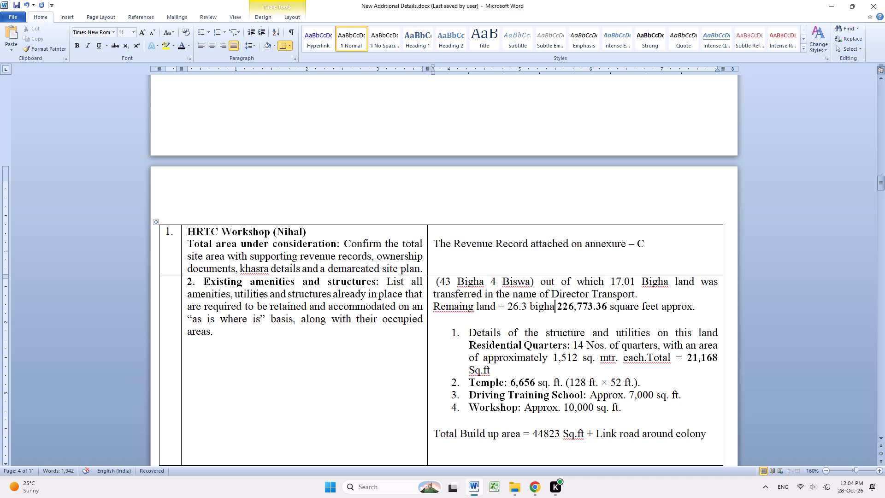
{"action": "left_click", "coordinate": [588, 321]}
{"action": "left_click", "coordinate": [557, 306]}
Abbreviate "square feet" to "sq. ft." in the remaining land line.
{"action": "left_click", "coordinate": [619, 307]}
{"action": "key", "text": "period"}
{"action": "left_click_drag", "start_coordinate": [640, 307], "coordinate": [623, 306]}
{"action": "key", "text": "BackSpace"}
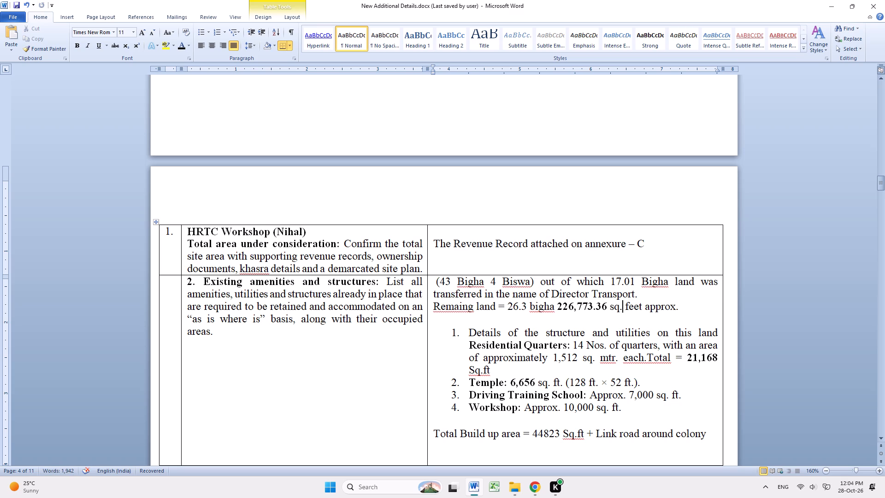
{"action": "left_click_drag", "start_coordinate": [638, 306], "coordinate": [631, 307]}
{"action": "key", "text": "BackSpace"}
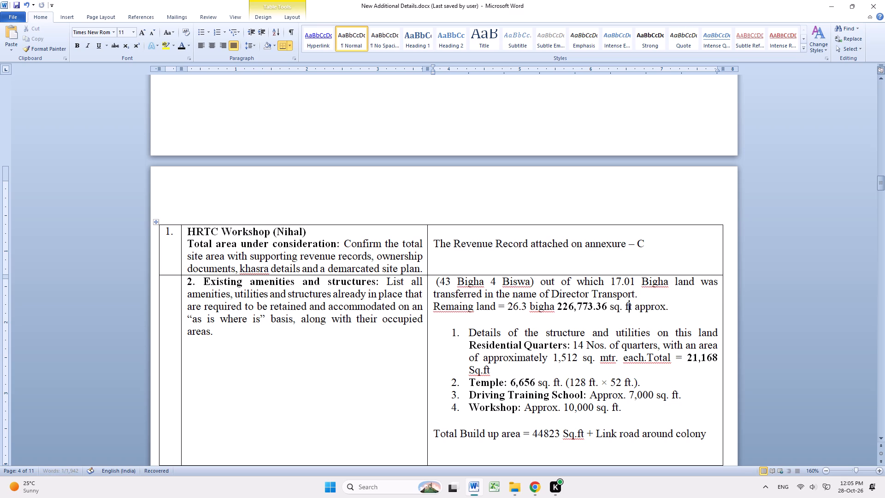
{"action": "left_click", "coordinate": [629, 307]}
{"action": "left_click", "coordinate": [631, 306]}
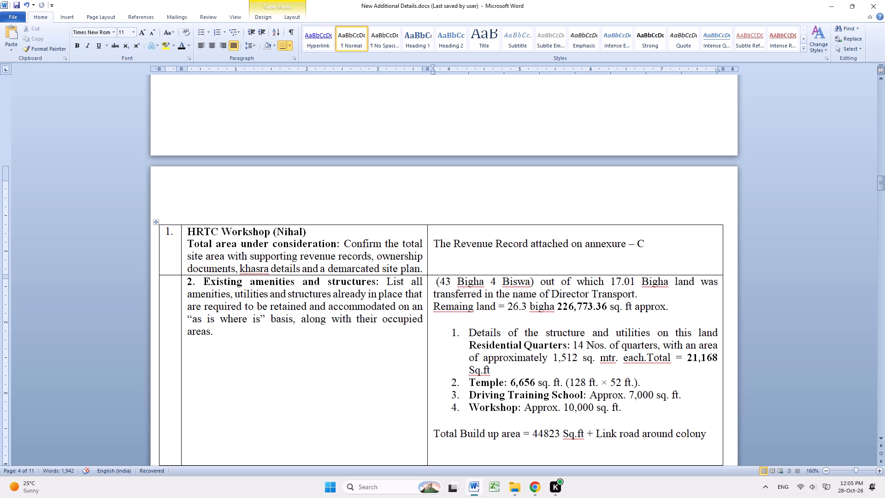
{"action": "key", "text": "period"}
Enclose "226,773.36 sq. ft. approx." in parentheses in the remaining land line.
{"action": "left_click", "coordinate": [558, 306]}
{"action": "key", "text": "shift+parenleft"}
{"action": "left_click", "coordinate": [682, 311]}
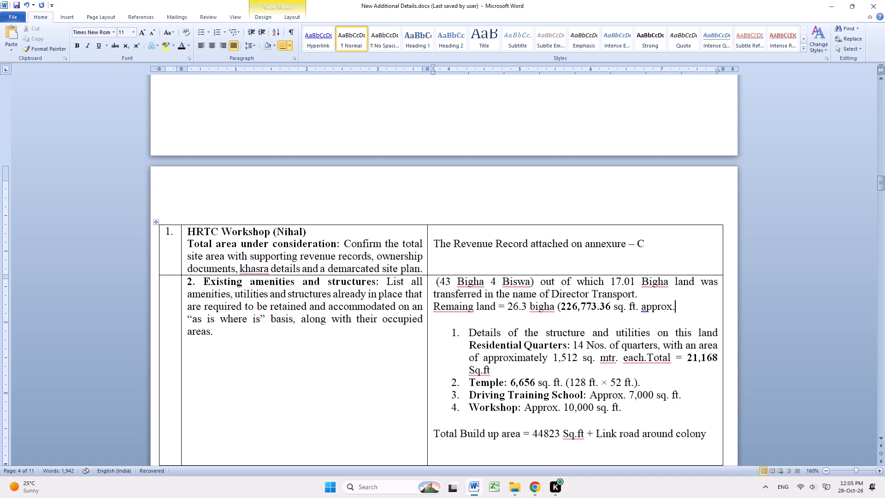
{"action": "left_click", "coordinate": [675, 308]}
{"action": "key", "text": "shift+parenright"}
Remove the list number and indent from the "Details of the structure and utilities on this land" paragraph.
{"action": "left_click", "coordinate": [465, 334]}
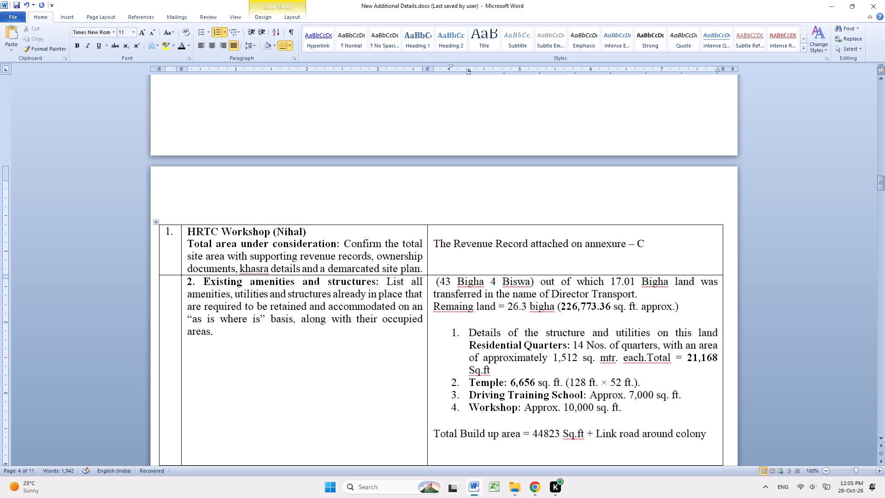
{"action": "key", "text": "BackSpace"}
{"action": "key", "text": "BackSpace"}
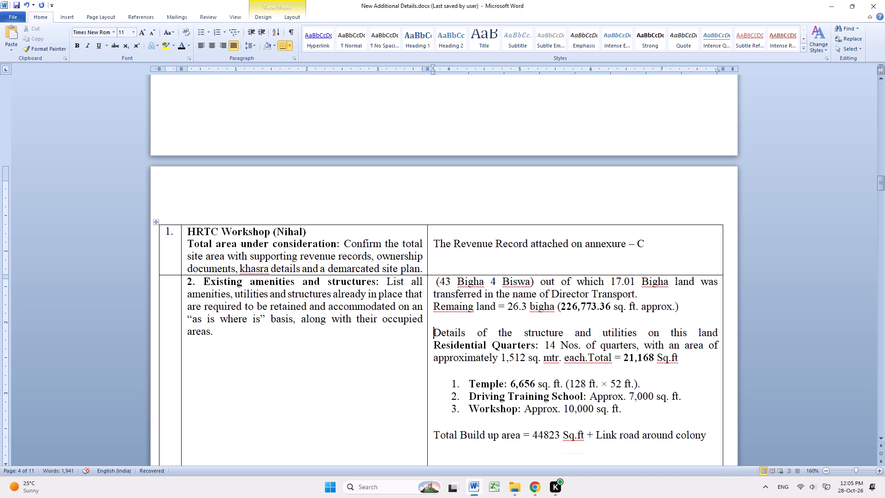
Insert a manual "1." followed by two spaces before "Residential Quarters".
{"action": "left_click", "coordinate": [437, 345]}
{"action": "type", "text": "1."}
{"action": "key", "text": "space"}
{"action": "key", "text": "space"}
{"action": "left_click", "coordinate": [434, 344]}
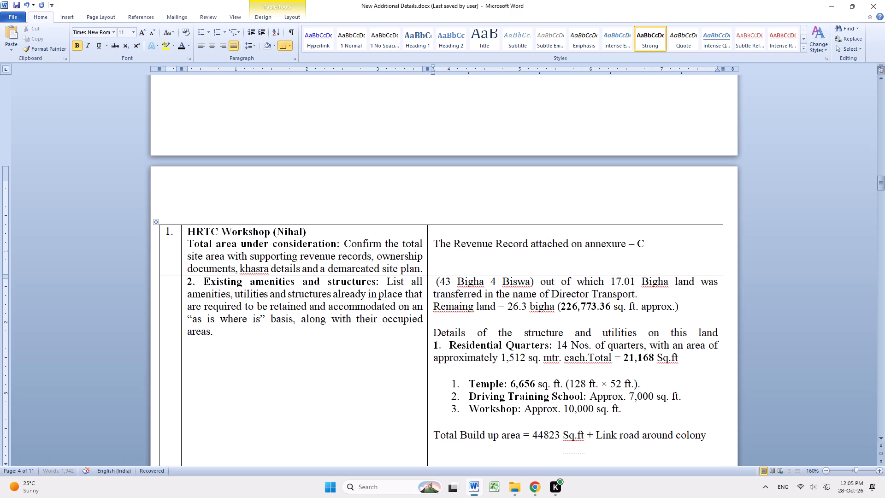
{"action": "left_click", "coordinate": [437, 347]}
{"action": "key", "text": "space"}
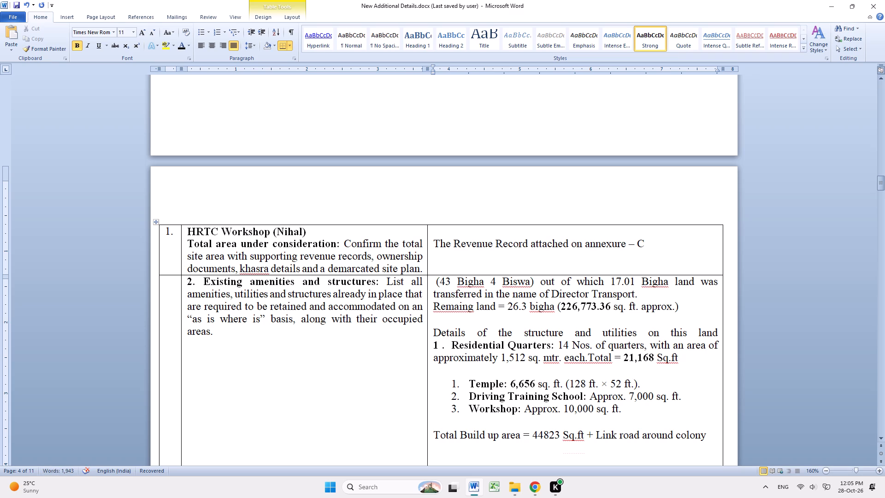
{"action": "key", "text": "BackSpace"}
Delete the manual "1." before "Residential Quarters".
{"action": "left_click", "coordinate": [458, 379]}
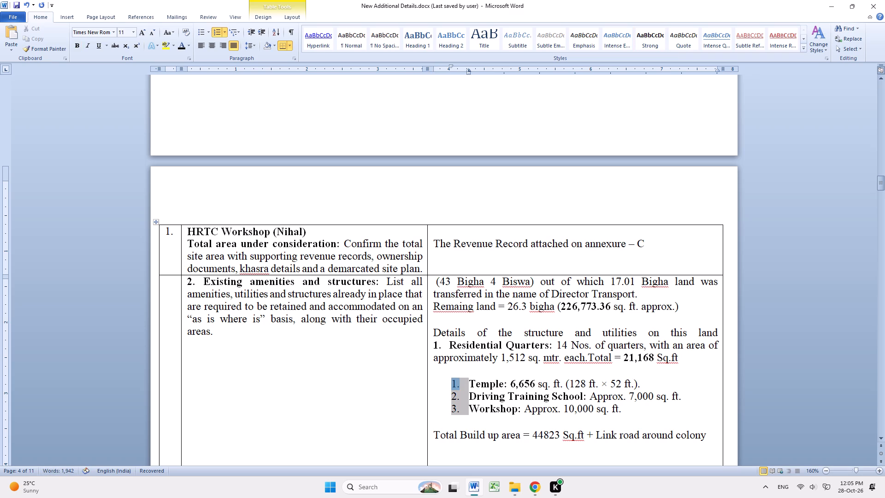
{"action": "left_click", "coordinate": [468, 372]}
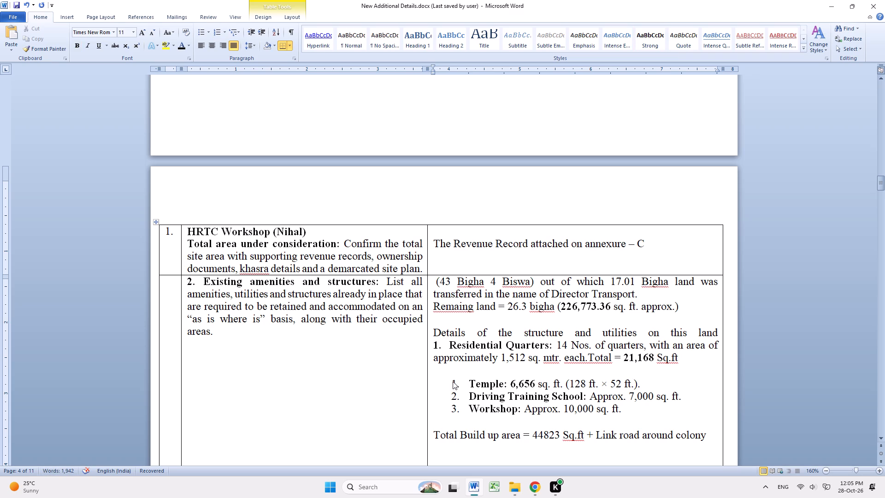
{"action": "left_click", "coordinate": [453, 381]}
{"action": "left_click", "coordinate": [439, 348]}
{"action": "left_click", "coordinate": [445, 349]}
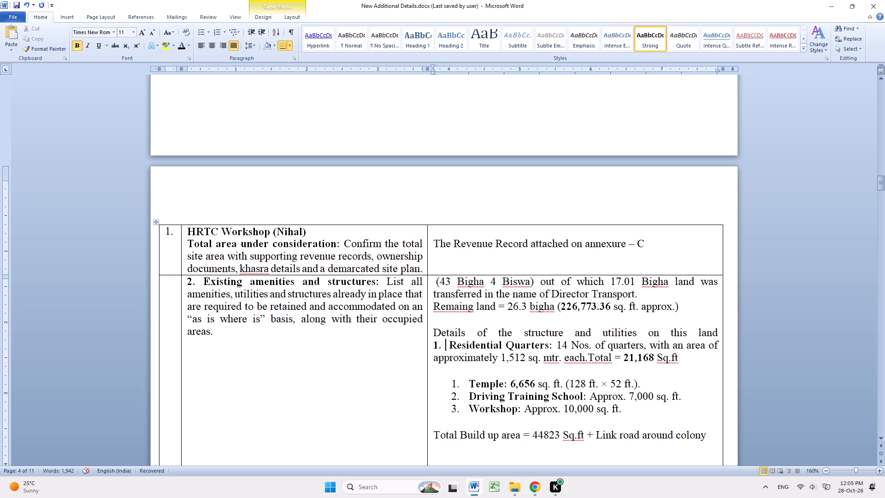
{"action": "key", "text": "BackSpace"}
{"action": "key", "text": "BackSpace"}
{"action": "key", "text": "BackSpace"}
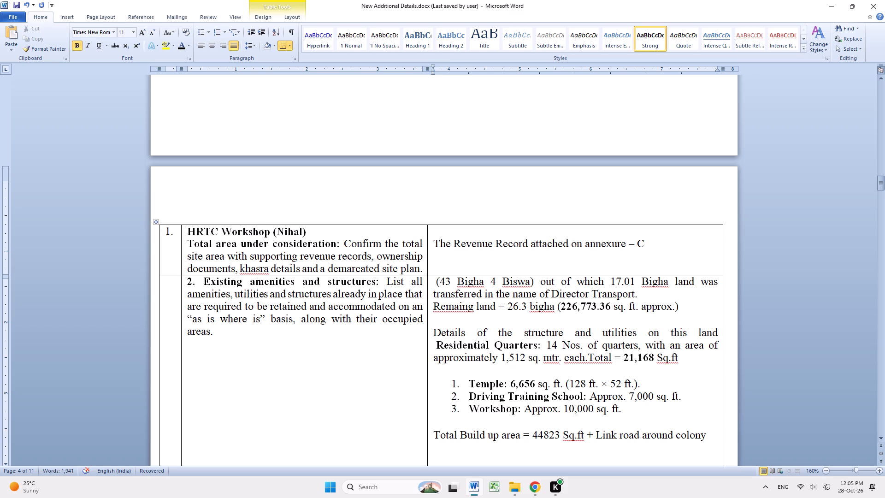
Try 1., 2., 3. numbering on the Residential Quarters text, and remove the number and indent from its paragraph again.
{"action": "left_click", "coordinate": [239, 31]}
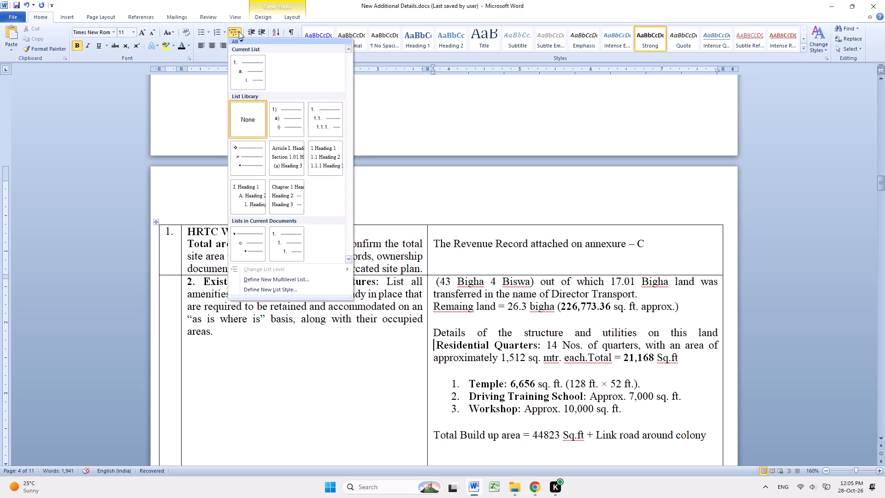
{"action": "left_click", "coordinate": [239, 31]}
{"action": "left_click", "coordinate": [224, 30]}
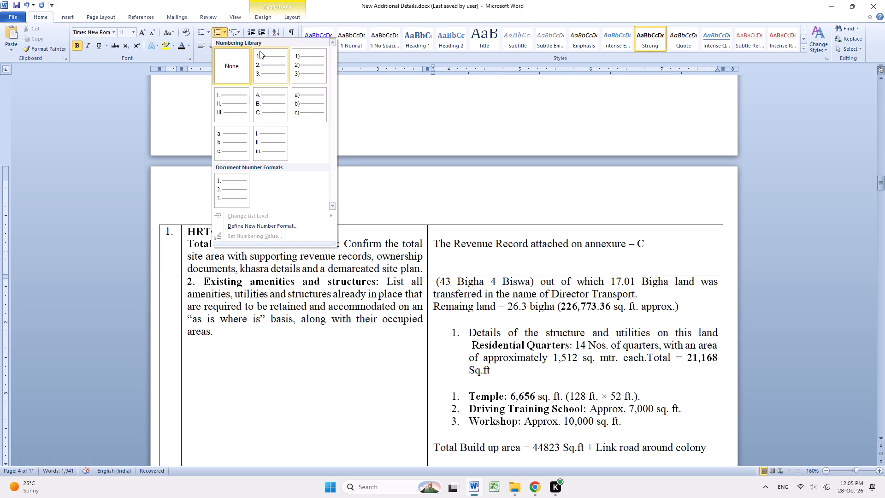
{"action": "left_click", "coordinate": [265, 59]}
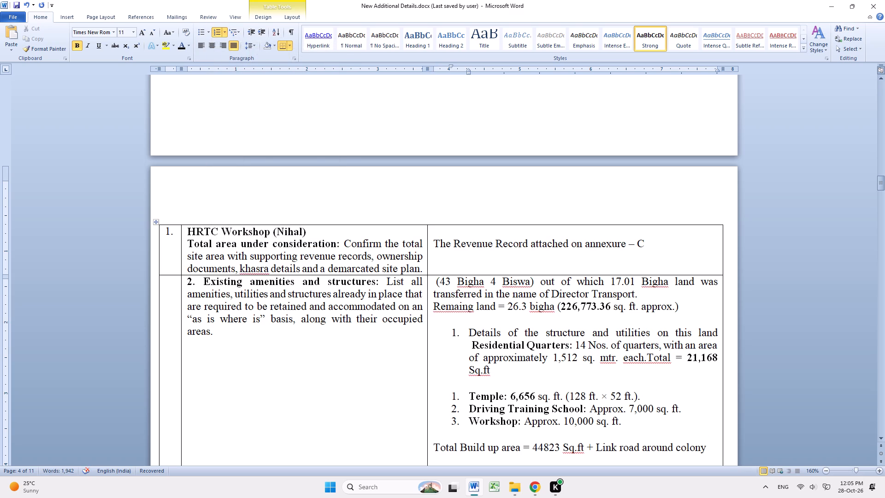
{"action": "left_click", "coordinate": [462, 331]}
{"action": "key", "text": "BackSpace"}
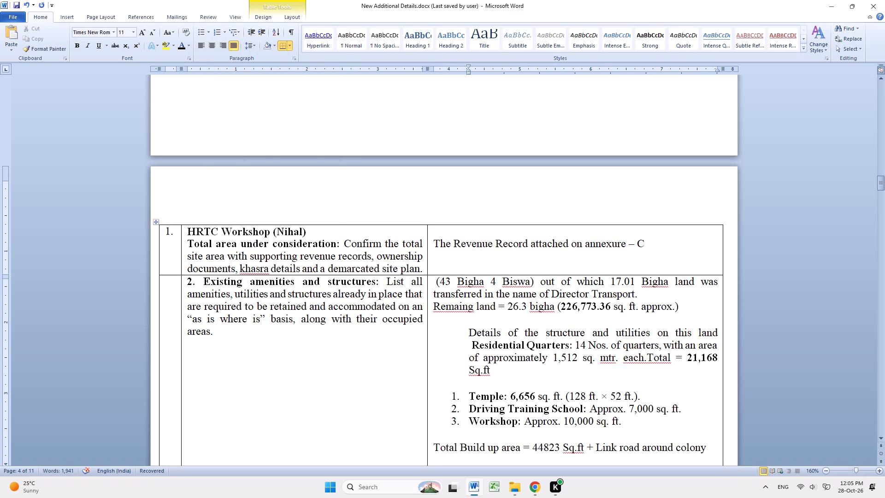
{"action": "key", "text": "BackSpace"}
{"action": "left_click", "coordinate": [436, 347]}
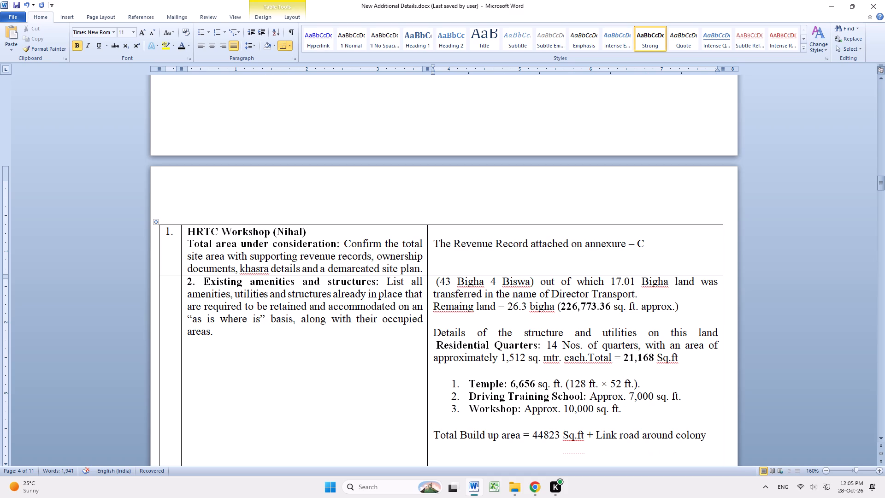
Delete the paragraph break after the remaining land line, joining "Details of the structure" directly to it.
{"action": "left_click", "coordinate": [693, 302]}
{"action": "key", "text": "Delete"}
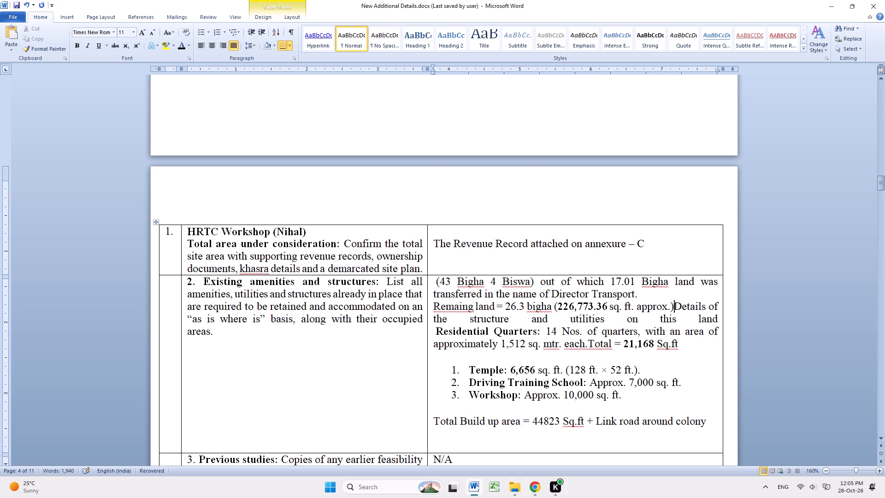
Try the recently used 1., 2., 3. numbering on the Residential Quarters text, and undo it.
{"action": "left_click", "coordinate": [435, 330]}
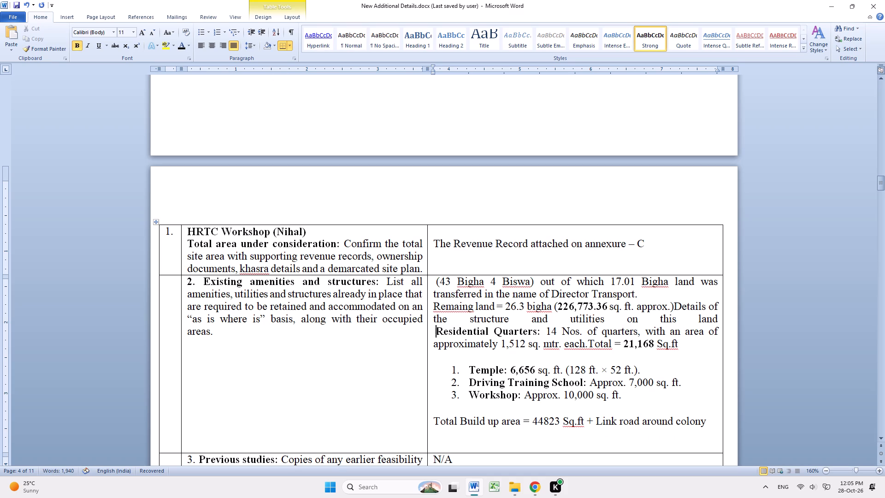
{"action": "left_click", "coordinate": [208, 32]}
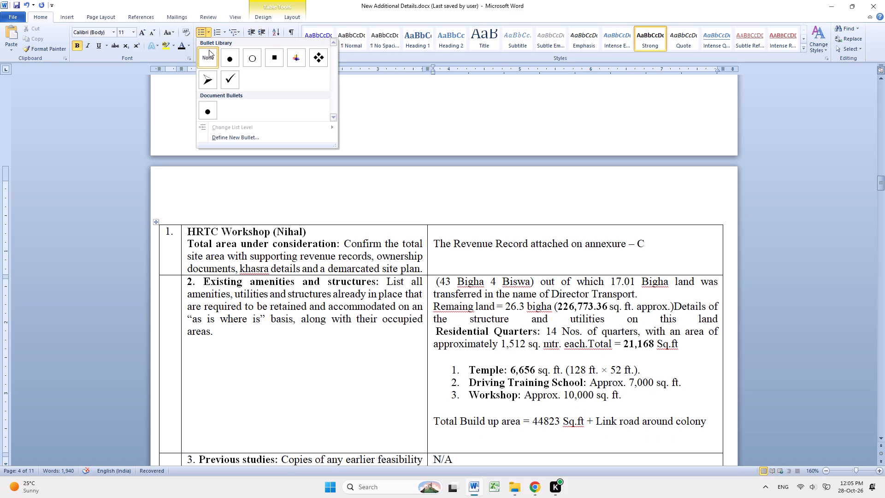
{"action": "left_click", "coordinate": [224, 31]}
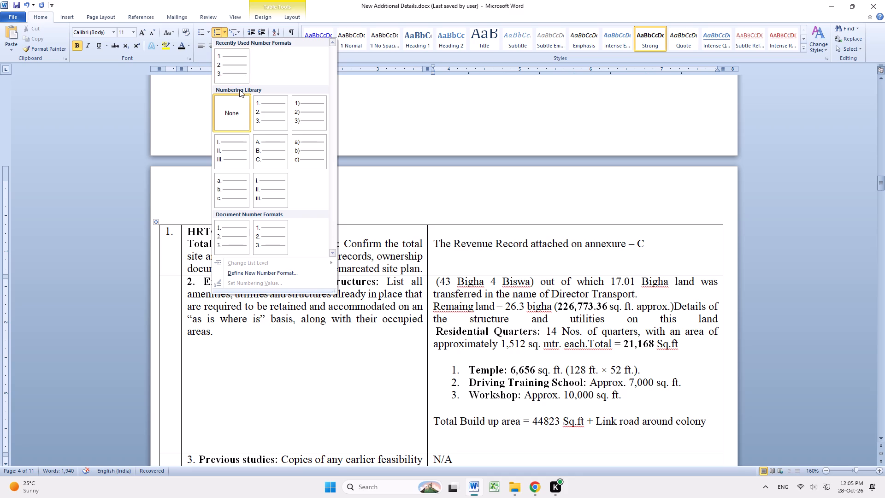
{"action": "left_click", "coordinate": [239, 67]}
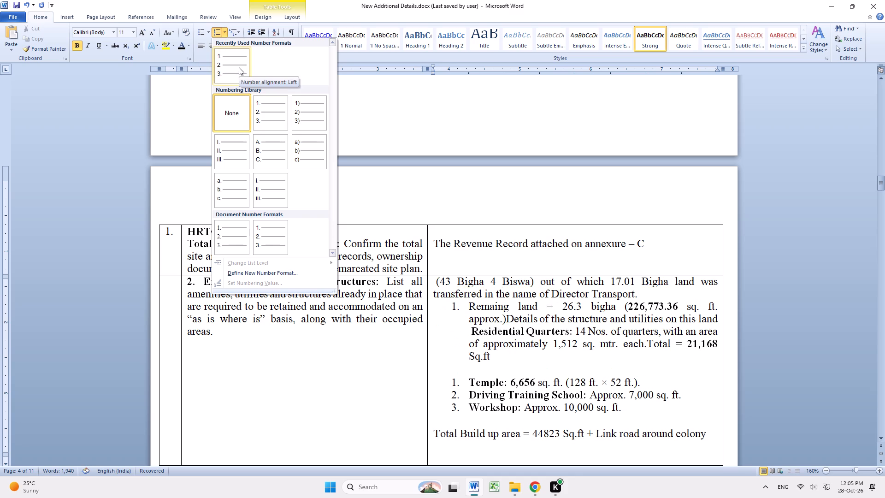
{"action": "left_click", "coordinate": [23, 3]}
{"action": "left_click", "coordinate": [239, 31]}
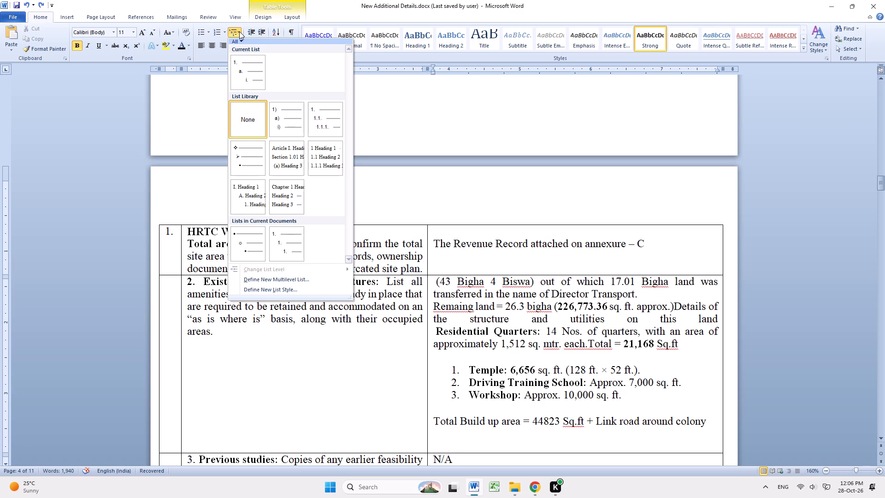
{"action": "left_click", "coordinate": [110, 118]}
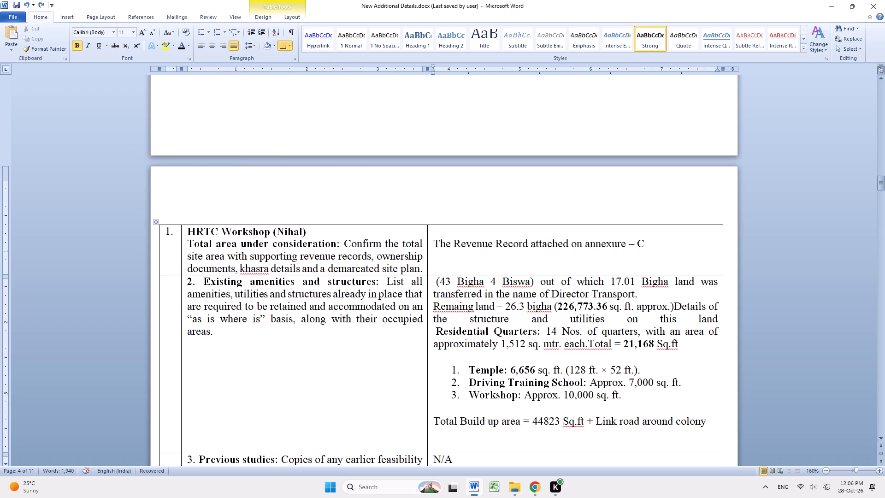
Insert a manual "1." and a space before "Residential Quarters" in the existing amenities row.
{"action": "type", "text": "1."}
{"action": "key", "text": "space"}
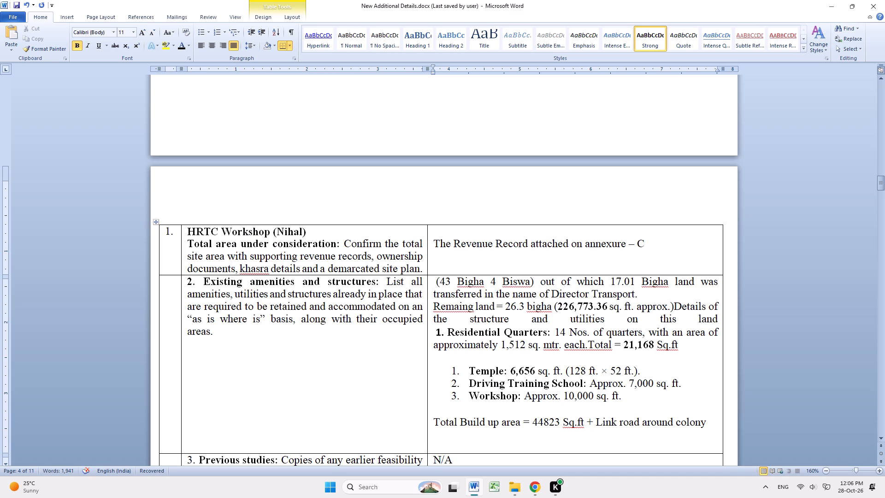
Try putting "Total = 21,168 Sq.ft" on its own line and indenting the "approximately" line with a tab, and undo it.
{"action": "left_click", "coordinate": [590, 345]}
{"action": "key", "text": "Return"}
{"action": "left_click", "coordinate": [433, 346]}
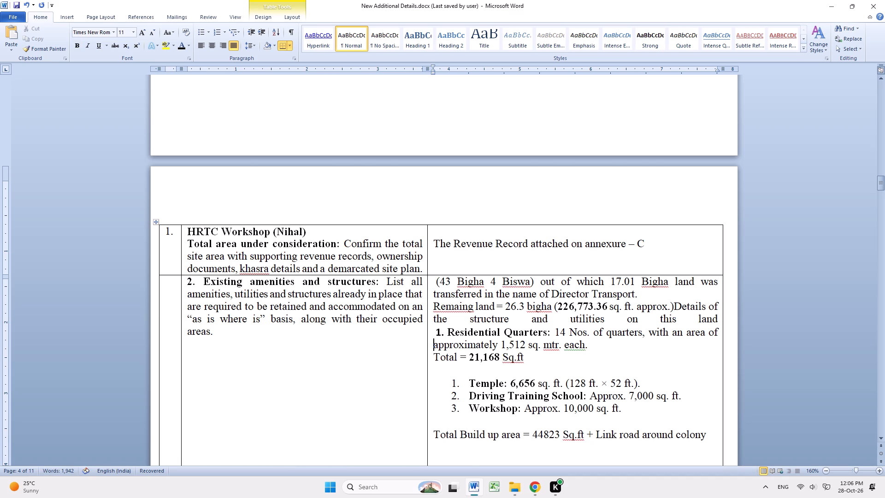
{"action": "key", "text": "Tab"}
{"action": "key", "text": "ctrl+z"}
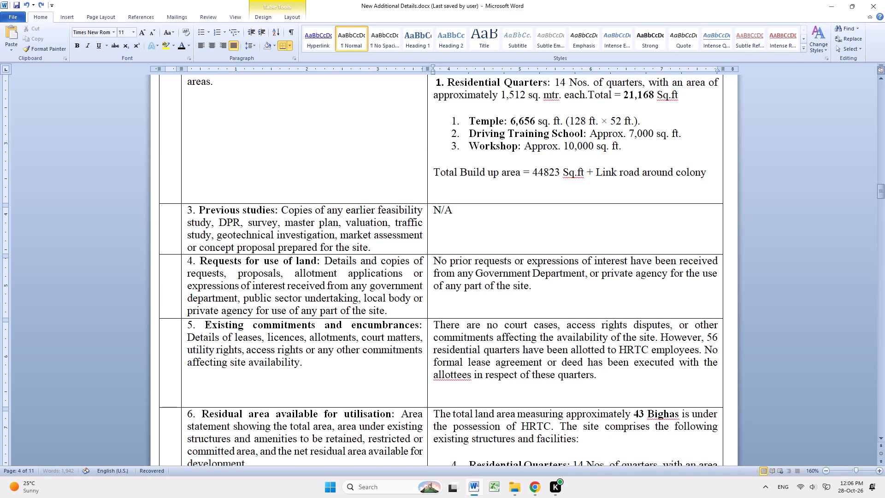
Widen the gap between the manual "1." and "Residential Quarters" with seven more spaces.
{"action": "scroll", "coordinate": [515, 350], "scroll_direction": "up", "scroll_amount": 7}
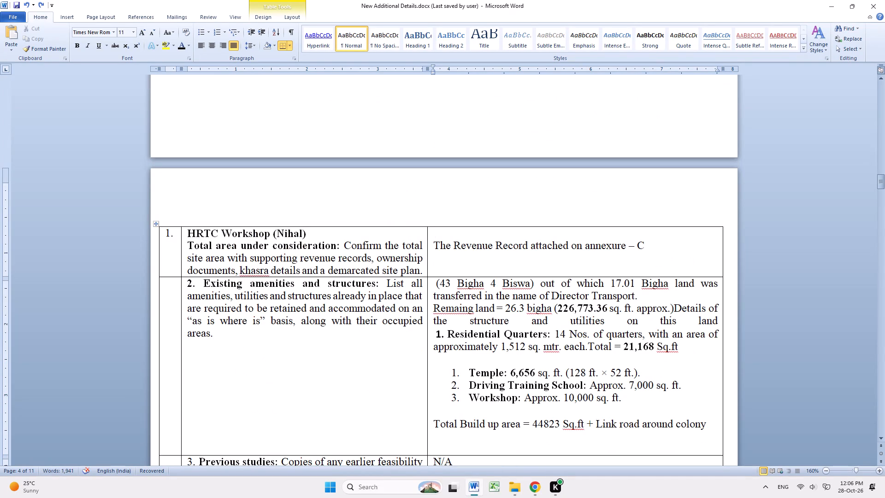
{"action": "left_click", "coordinate": [449, 335]}
{"action": "key", "text": "space"}
{"action": "key", "text": "space"}
{"action": "key", "text": "space"}
{"action": "key", "text": "space"}
{"action": "key", "text": "space"}
{"action": "key", "text": "space"}
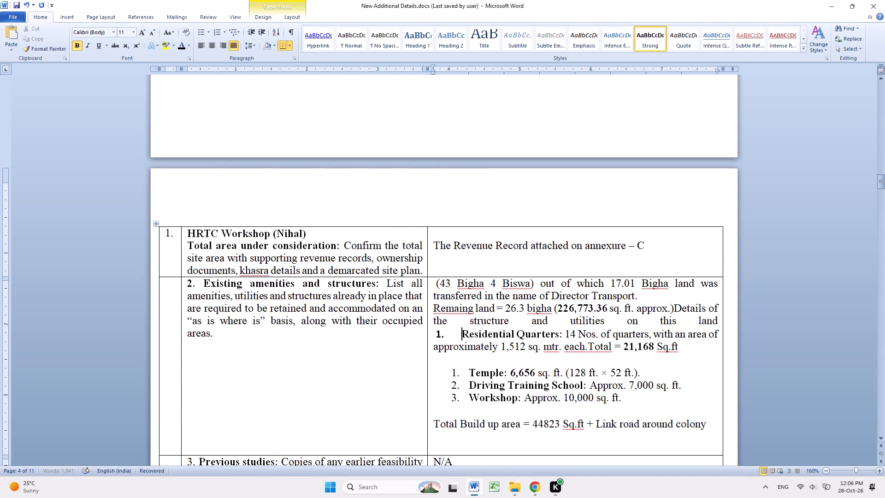
{"action": "key", "text": "space"}
Start "Details of the structure and utilities on this land" on a new line after the remaining land figure.
{"action": "left_click", "coordinate": [675, 309]}
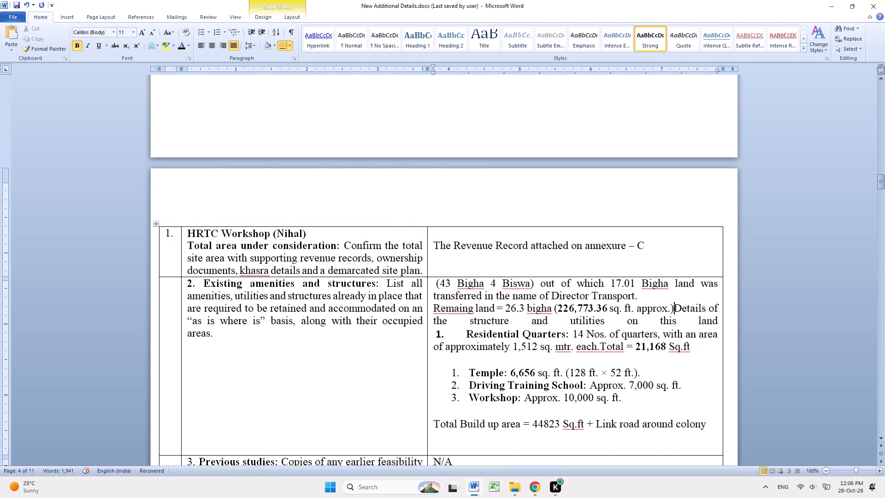
{"action": "key", "text": "Return"}
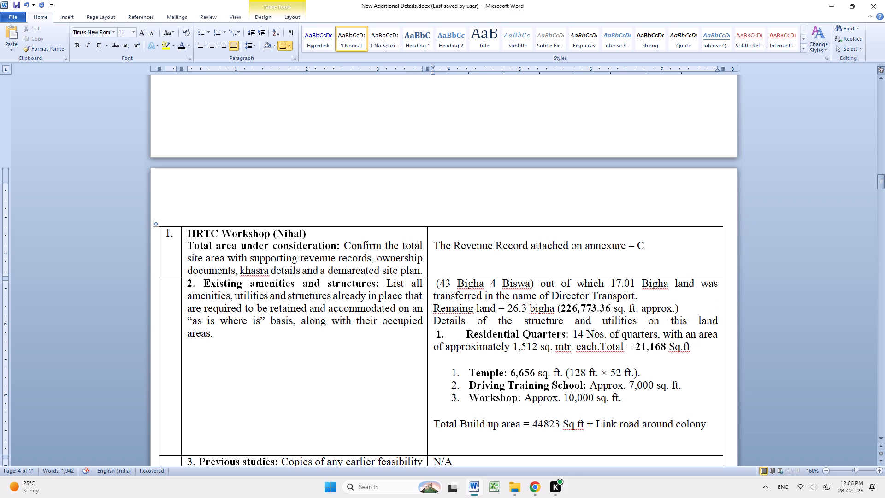
Make the line "Details of the structure and utilities on this land" bold.
{"action": "left_click", "coordinate": [689, 312]}
{"action": "left_click_drag", "start_coordinate": [717, 320], "coordinate": [602, 320]}
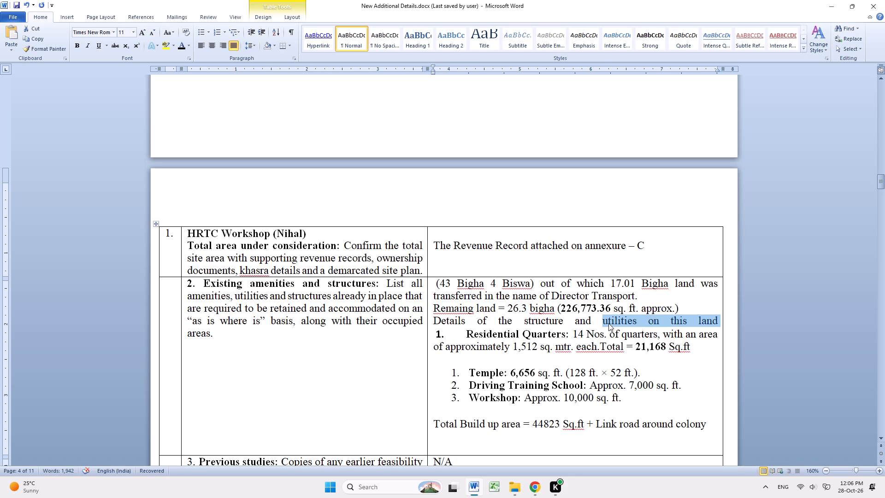
{"action": "left_click", "coordinate": [709, 341]}
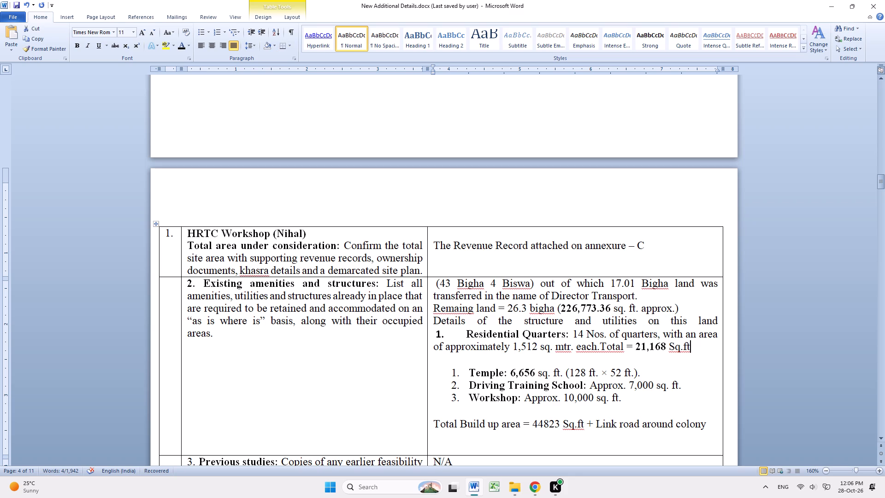
{"action": "left_click", "coordinate": [722, 320]}
{"action": "left_click_drag", "start_coordinate": [719, 320], "coordinate": [539, 318]}
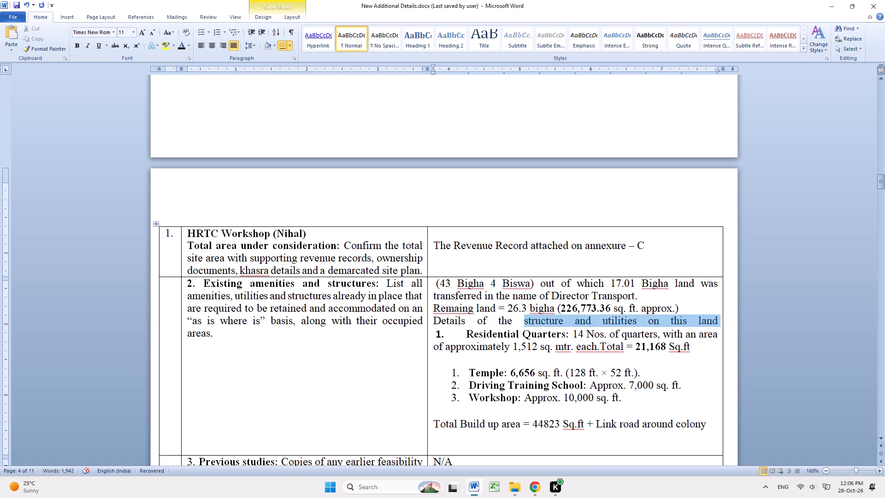
{"action": "left_click_drag", "start_coordinate": [539, 318], "coordinate": [431, 320]}
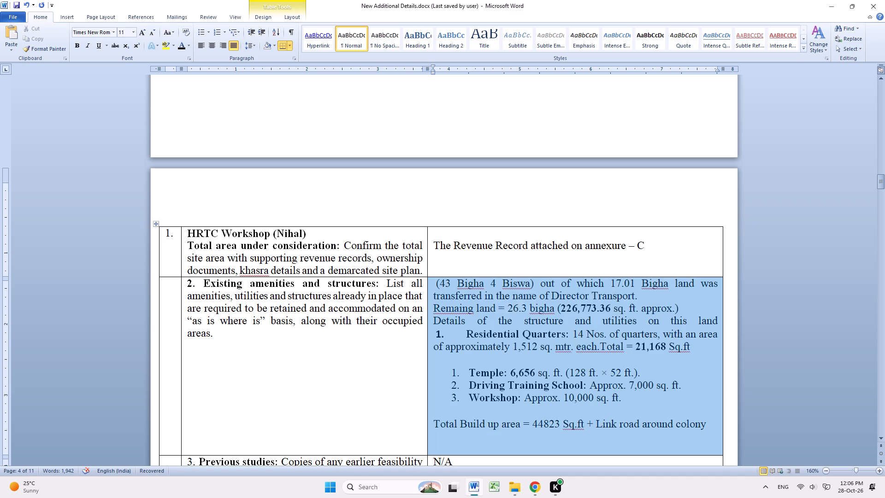
{"action": "left_click", "coordinate": [507, 340]}
{"action": "left_click_drag", "start_coordinate": [437, 321], "coordinate": [587, 320]}
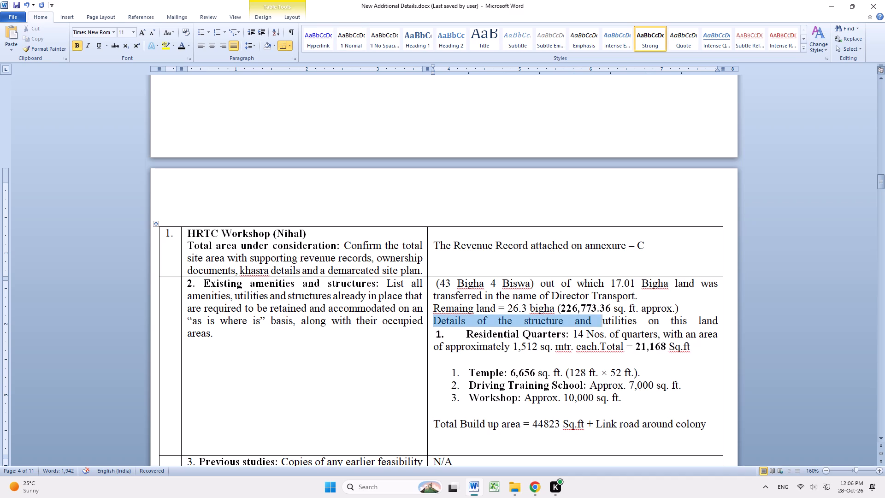
{"action": "left_click_drag", "start_coordinate": [587, 320], "coordinate": [702, 319]}
{"action": "key", "text": "ctrl+b"}
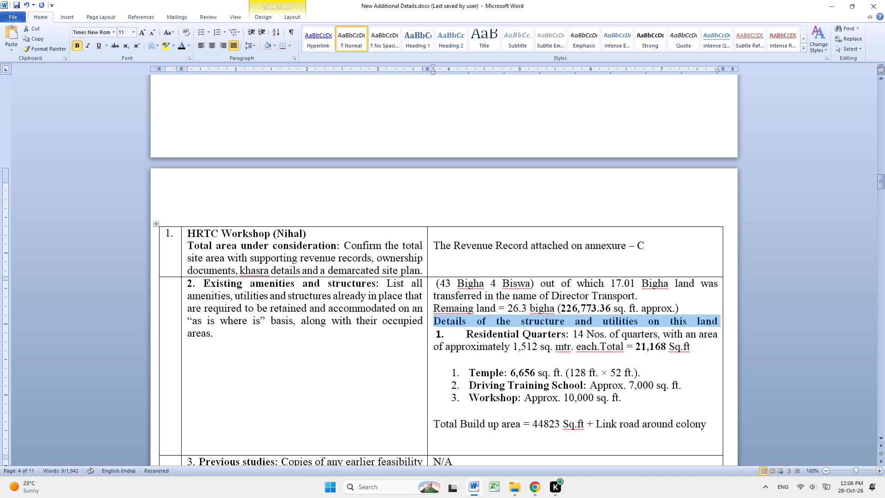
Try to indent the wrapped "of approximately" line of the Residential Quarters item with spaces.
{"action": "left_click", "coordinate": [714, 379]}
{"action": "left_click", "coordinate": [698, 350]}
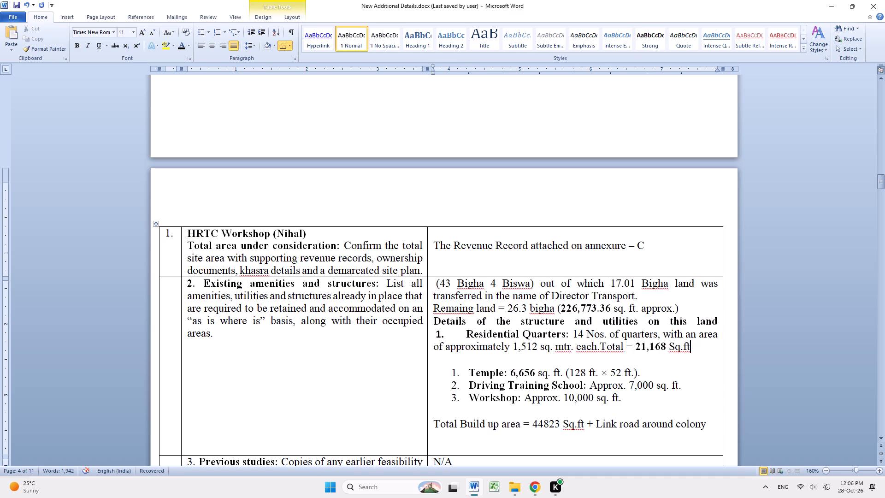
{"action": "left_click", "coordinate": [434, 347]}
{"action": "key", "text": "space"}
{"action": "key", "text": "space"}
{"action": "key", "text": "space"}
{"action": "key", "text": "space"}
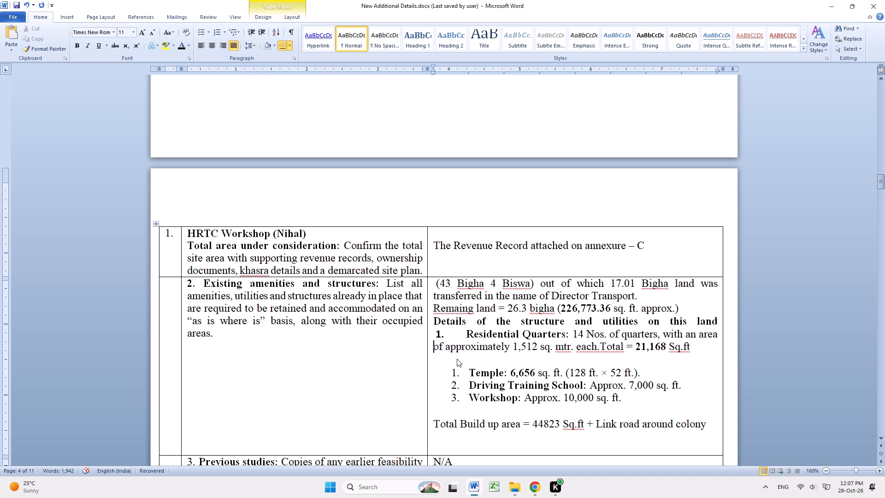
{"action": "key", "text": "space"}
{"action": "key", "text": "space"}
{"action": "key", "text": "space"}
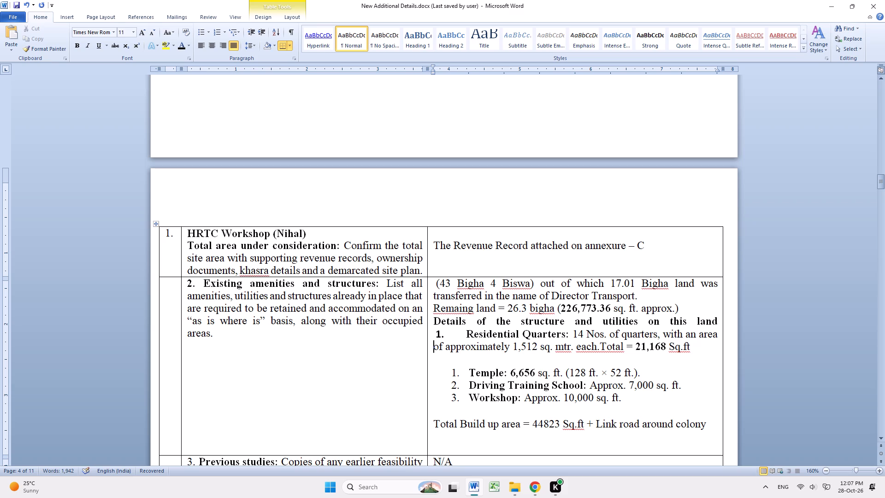
Delete the paragraph break after "21,168 Sq.ft", joining the Temple item to it with a space between them.
{"action": "left_click", "coordinate": [699, 344]}
{"action": "key", "text": "Delete"}
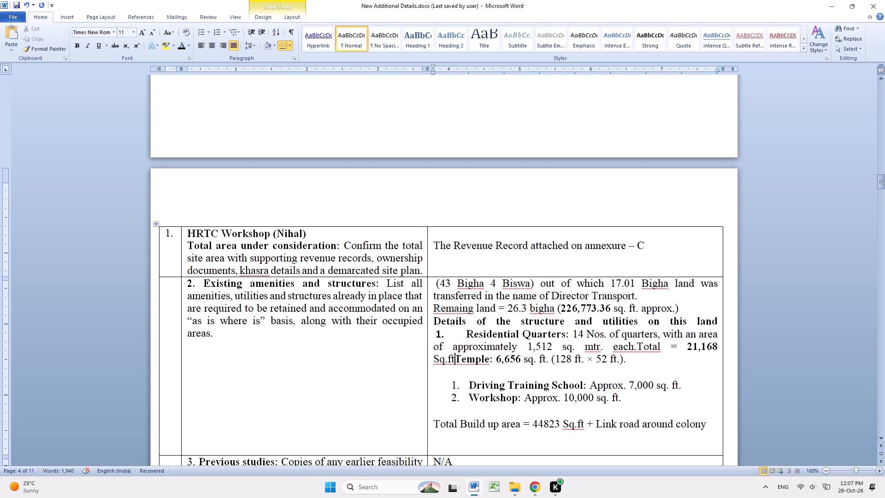
{"action": "key", "text": "space"}
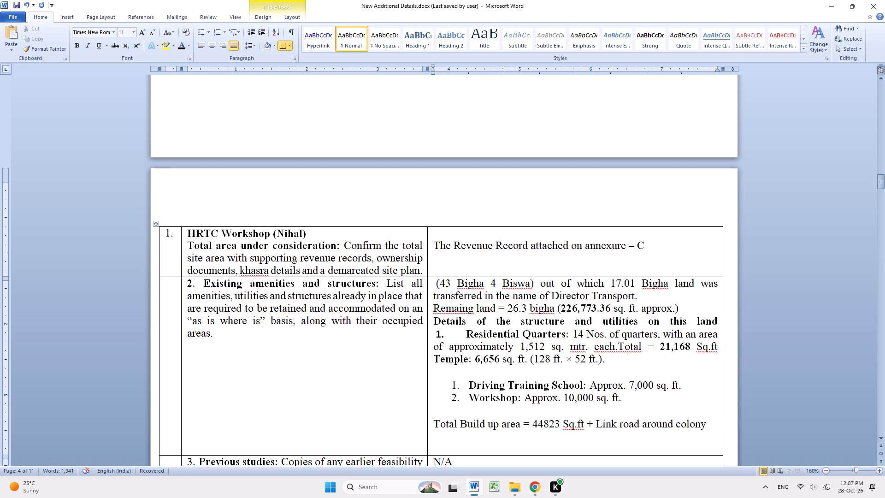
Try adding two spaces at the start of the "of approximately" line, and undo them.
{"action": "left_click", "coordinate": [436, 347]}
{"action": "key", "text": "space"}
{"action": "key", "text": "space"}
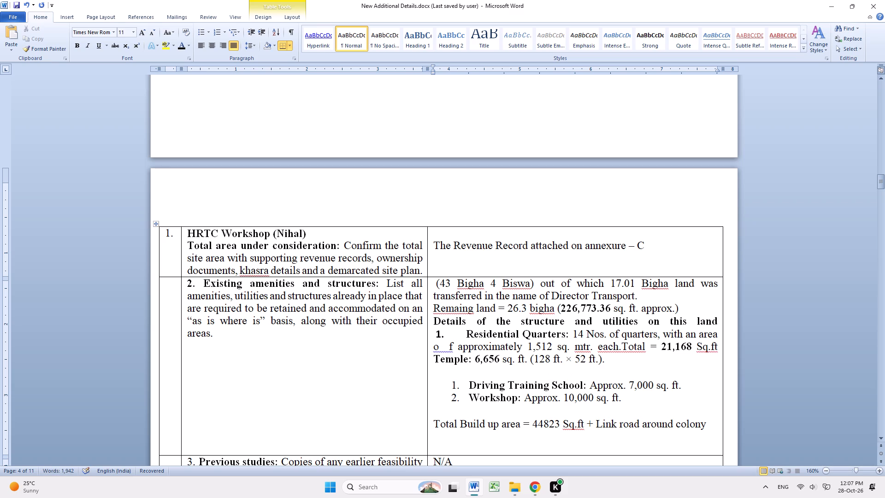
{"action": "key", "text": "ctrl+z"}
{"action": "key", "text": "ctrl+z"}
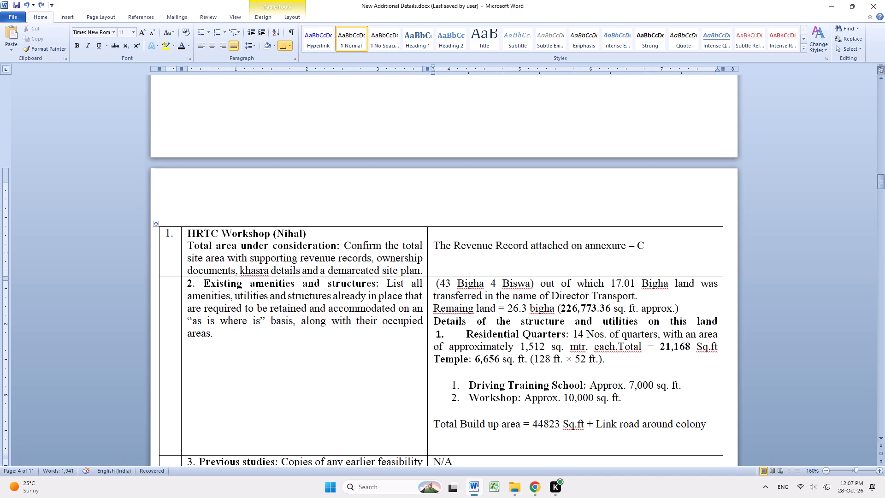
Insert a manual "2." before "Temple" and start the numbered item on its own line below Residential Quarters.
{"action": "left_click", "coordinate": [435, 361]}
{"action": "key", "text": "space"}
{"action": "type", "text": "2."}
{"action": "key", "text": "space"}
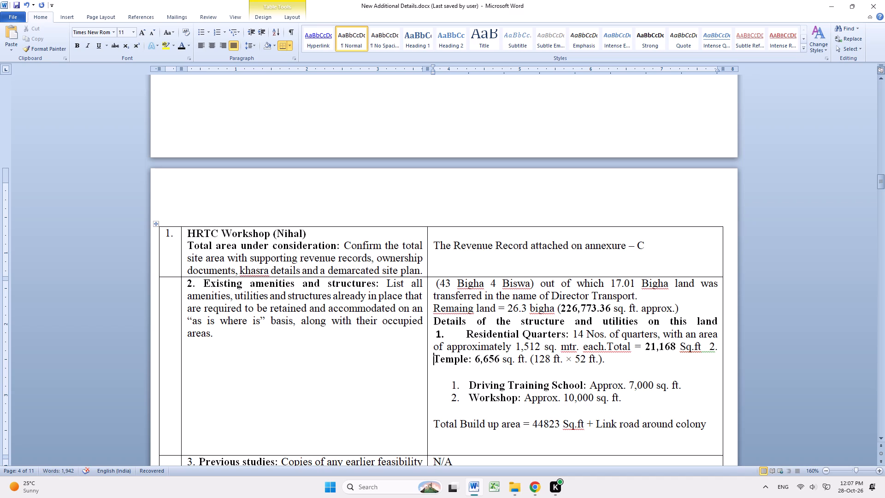
{"action": "left_click", "coordinate": [706, 350]}
{"action": "key", "text": "Return"}
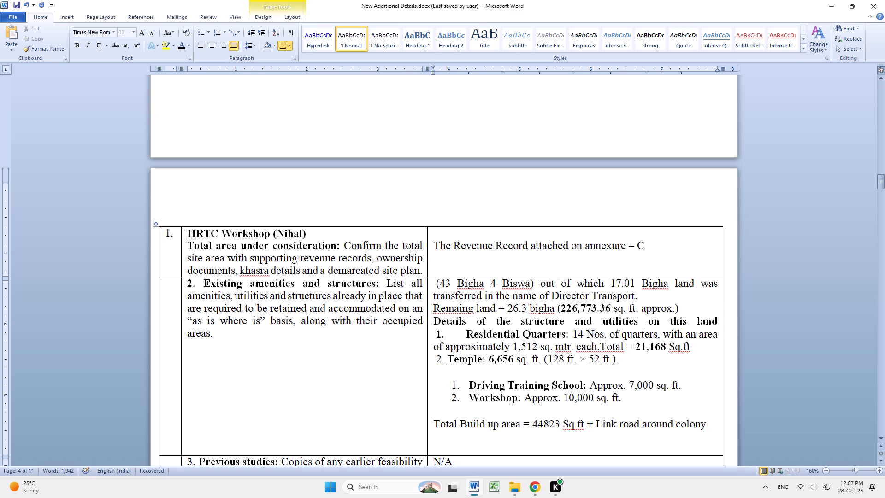
Indent the "2. Temple" line with five more leading spaces.
{"action": "key", "text": "space"}
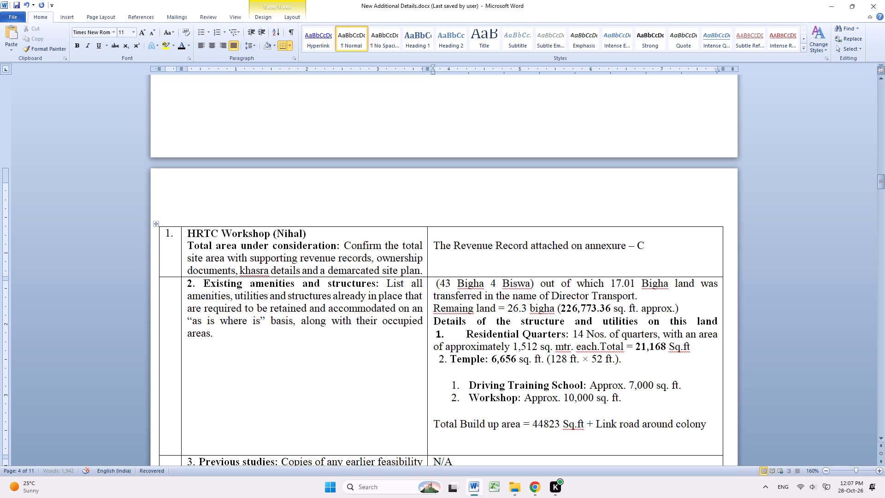
{"action": "key", "text": "space"}
{"action": "key", "text": "space"}
{"action": "key", "text": "space"}
{"action": "key", "text": "space"}
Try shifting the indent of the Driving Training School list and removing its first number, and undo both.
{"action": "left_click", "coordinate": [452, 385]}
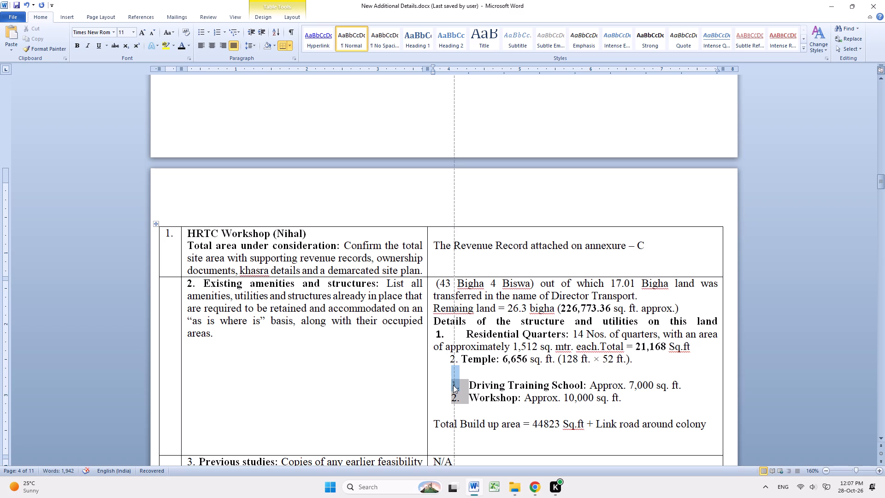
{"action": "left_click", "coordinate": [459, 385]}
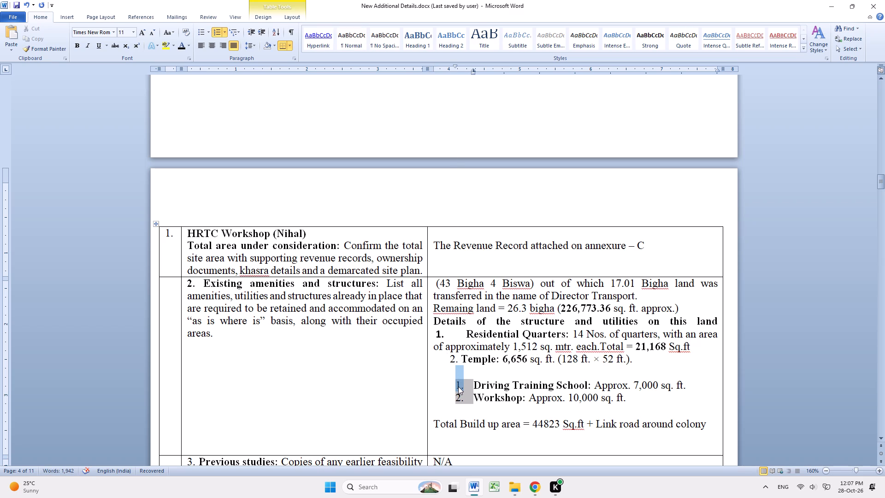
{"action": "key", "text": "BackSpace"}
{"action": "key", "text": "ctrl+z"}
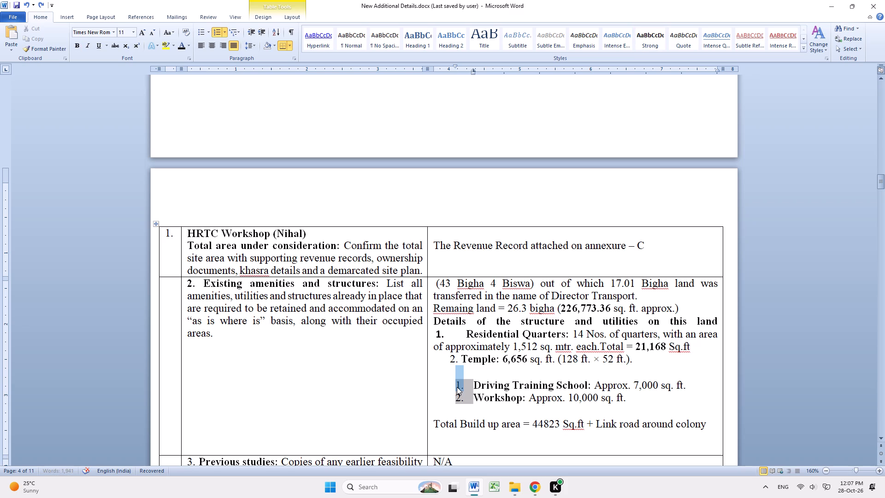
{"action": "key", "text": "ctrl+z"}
Remove the automatic list number from the Driving Training School item.
{"action": "left_click", "coordinate": [455, 385]}
{"action": "left_click", "coordinate": [455, 389]}
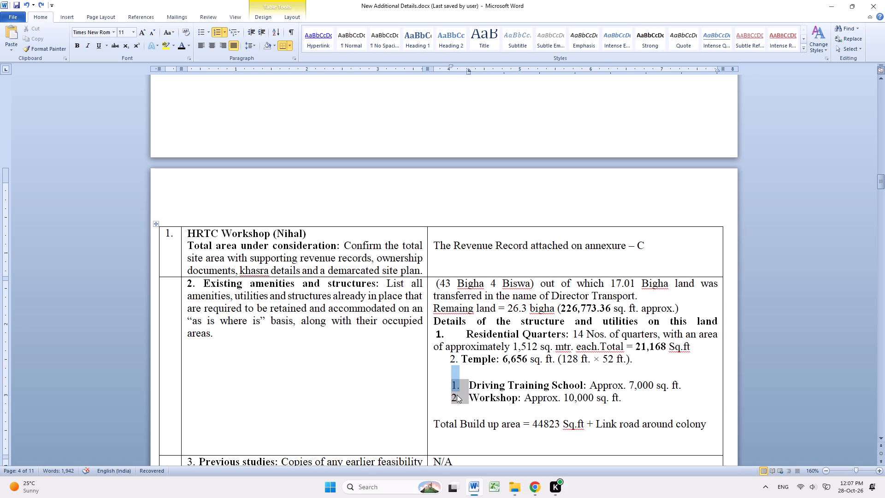
{"action": "left_click", "coordinate": [457, 401]}
{"action": "left_click", "coordinate": [454, 386]}
{"action": "left_click", "coordinate": [454, 385]}
{"action": "left_click", "coordinate": [460, 399]}
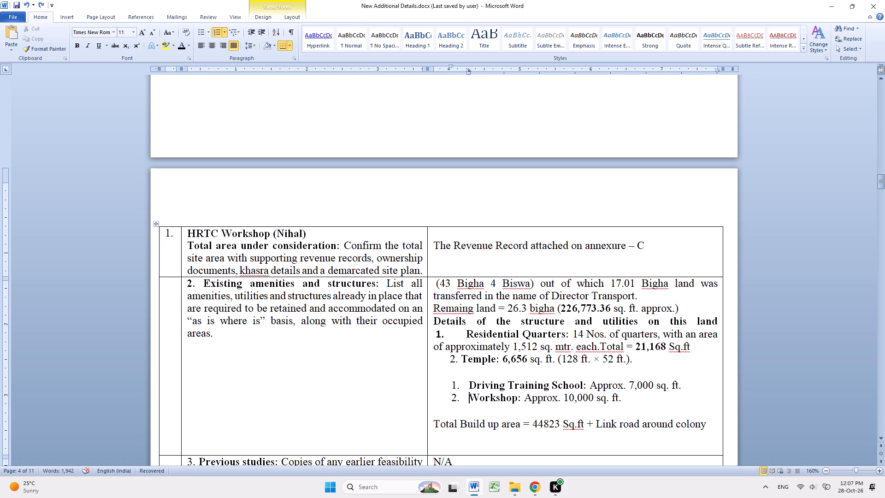
{"action": "left_click", "coordinate": [631, 408]}
{"action": "left_click", "coordinate": [457, 384]}
{"action": "key", "text": "BackSpace"}
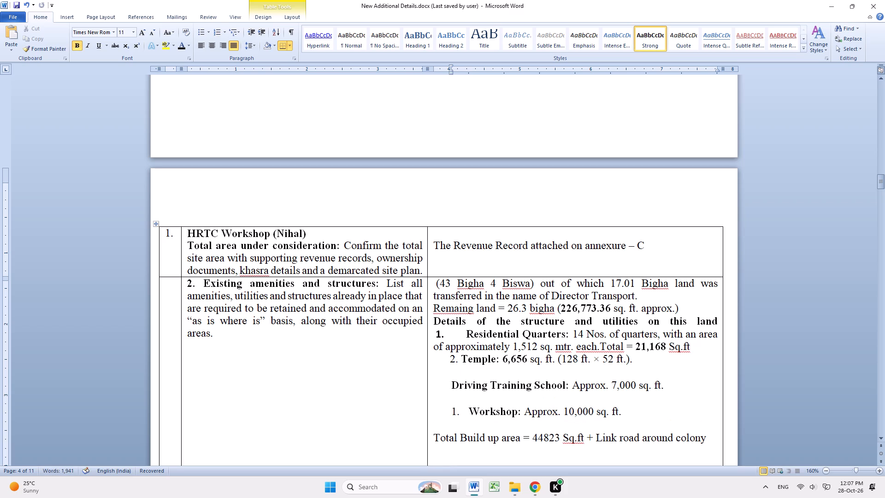
Delete the manual "2." and the surrounding extra space before "Temple".
{"action": "left_click", "coordinate": [460, 360]}
{"action": "key", "text": "BackSpace"}
{"action": "key", "text": "BackSpace"}
{"action": "key", "text": "BackSpace"}
{"action": "key", "text": "BackSpace"}
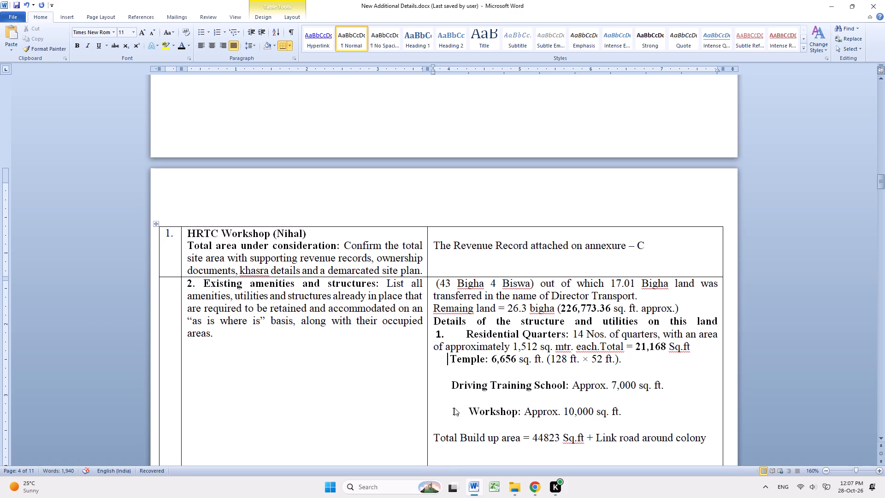
Remove the automatic number and its indent from the Workshop item and indent the line with six leading spaces.
{"action": "left_click", "coordinate": [460, 411]}
{"action": "key", "text": "BackSpace"}
{"action": "key", "text": "BackSpace"}
{"action": "key", "text": "space"}
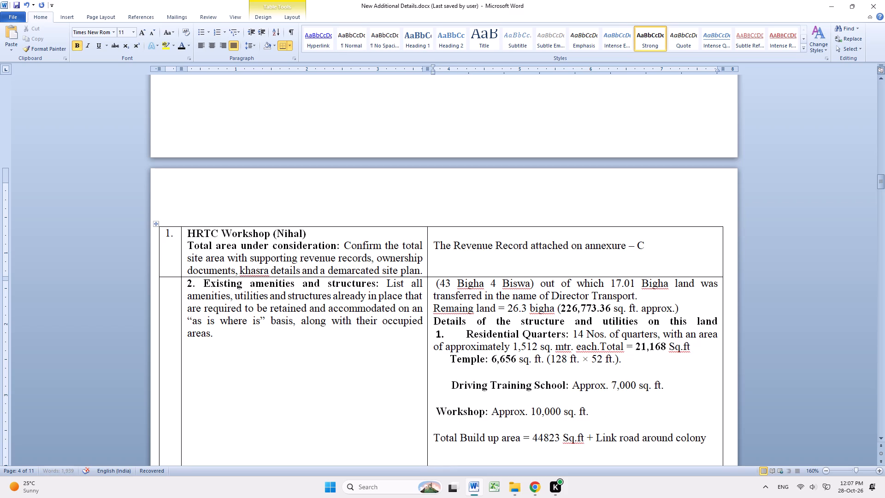
{"action": "key", "text": "space"}
{"action": "key", "text": "space"}
{"action": "key", "text": "space"}
{"action": "key", "text": "space"}
{"action": "key", "text": "space"}
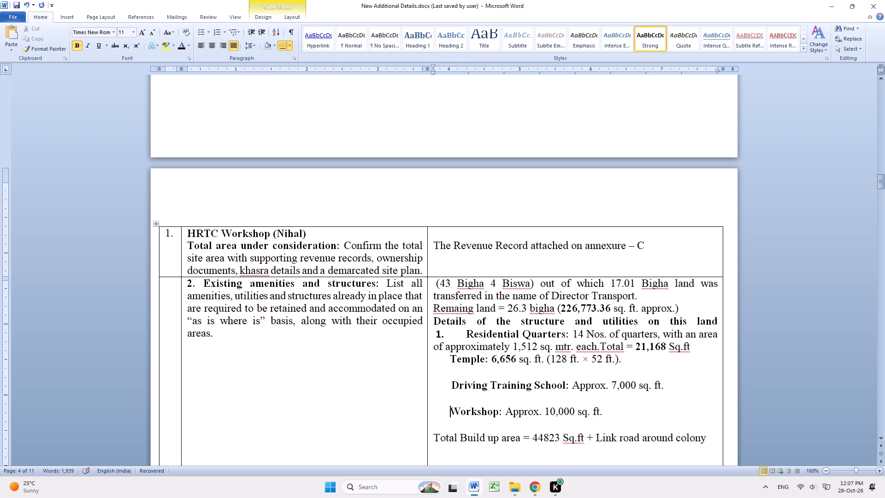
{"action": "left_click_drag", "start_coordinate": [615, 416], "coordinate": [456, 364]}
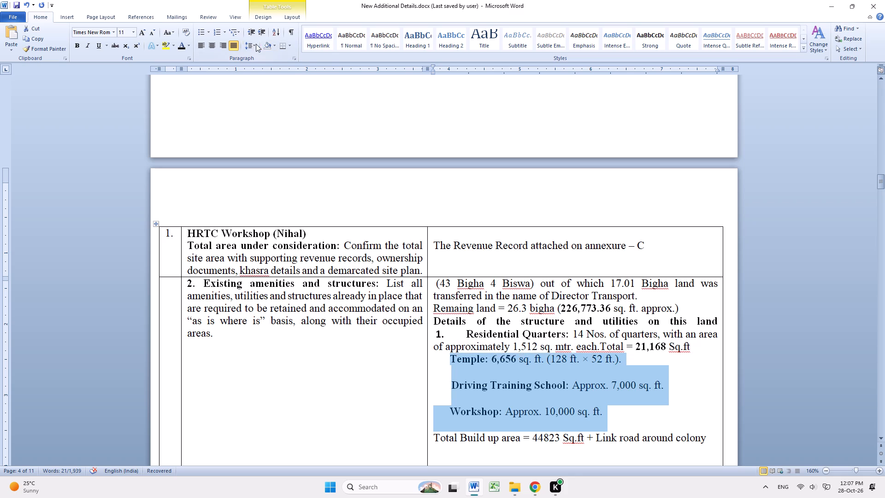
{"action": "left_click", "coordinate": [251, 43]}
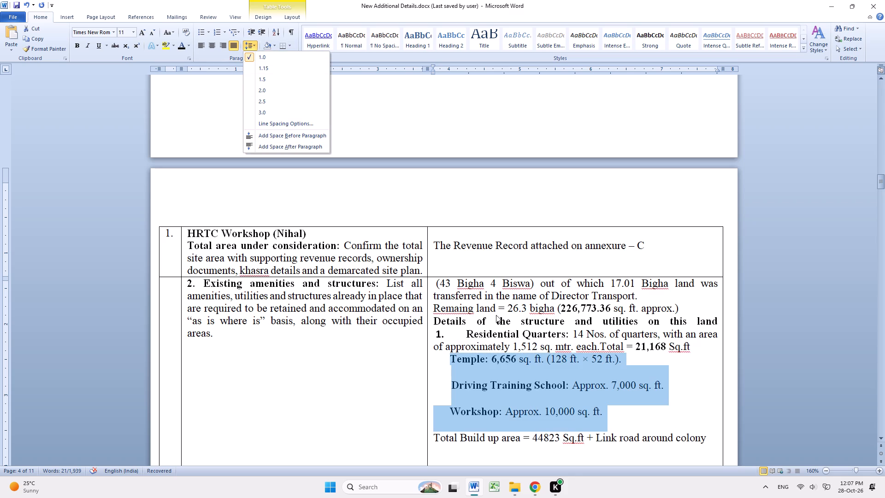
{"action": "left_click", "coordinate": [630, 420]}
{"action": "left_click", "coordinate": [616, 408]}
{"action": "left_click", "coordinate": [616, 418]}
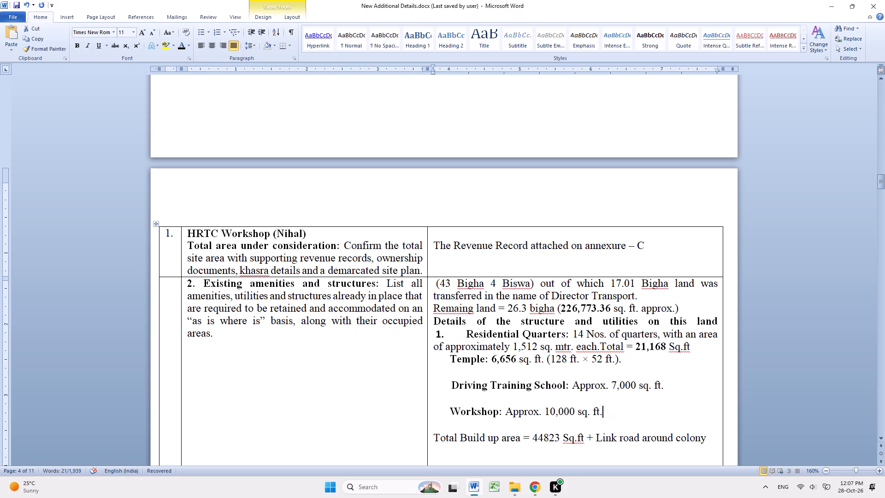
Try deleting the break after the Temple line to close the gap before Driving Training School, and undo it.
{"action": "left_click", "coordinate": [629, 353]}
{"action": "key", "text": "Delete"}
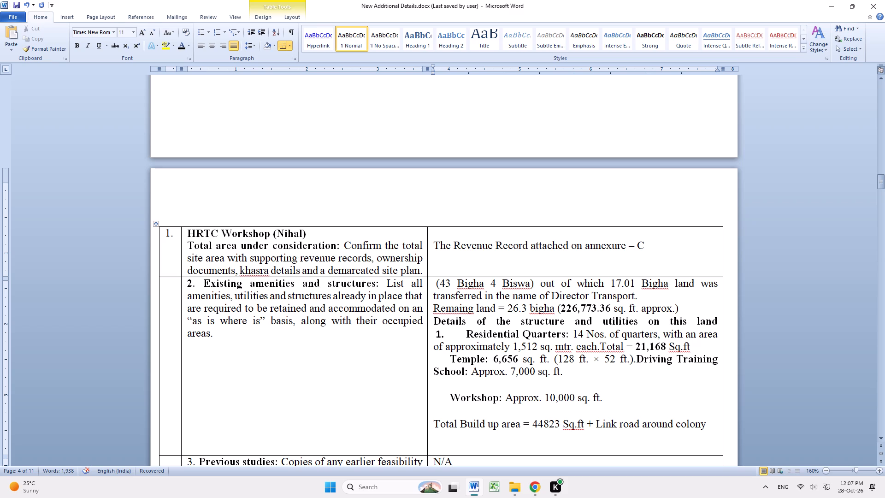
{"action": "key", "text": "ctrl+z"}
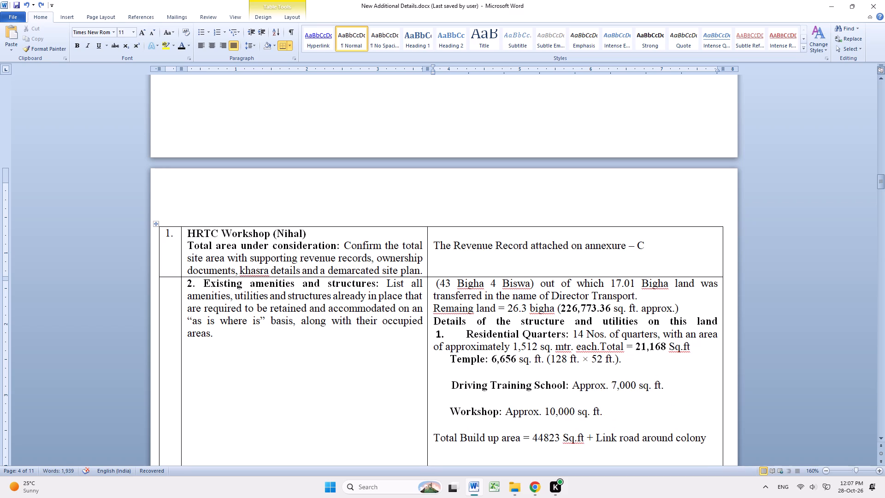
Add a blank line above and below the "Details of the structure and utilities on this land" heading.
{"action": "left_click", "coordinate": [697, 308]}
{"action": "key", "text": "Return"}
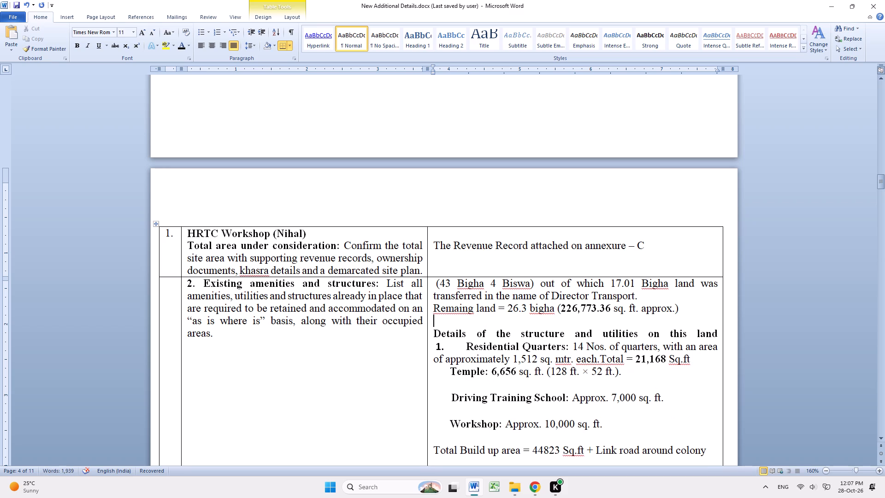
{"action": "left_click", "coordinate": [718, 332]}
{"action": "key", "text": "Return"}
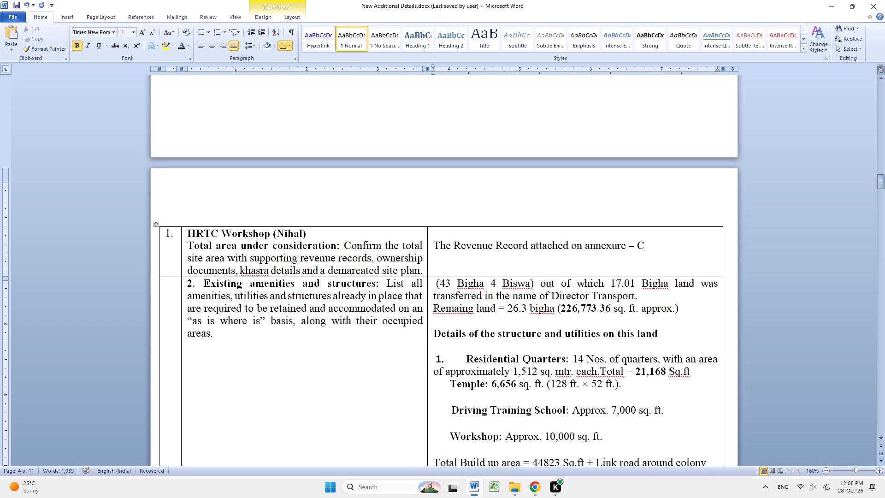
Increase the Residential Quarters item's left indent so its second line roughly aligns with the Temple line.
{"action": "left_click", "coordinate": [434, 373]}
{"action": "key", "text": "space"}
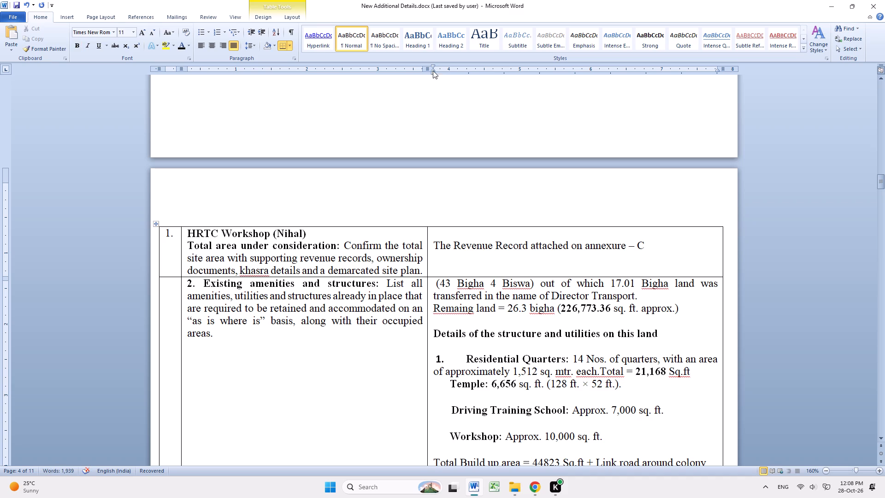
{"action": "left_click_drag", "start_coordinate": [433, 71], "coordinate": [455, 77]}
{"action": "left_click_drag", "start_coordinate": [455, 77], "coordinate": [450, 78]}
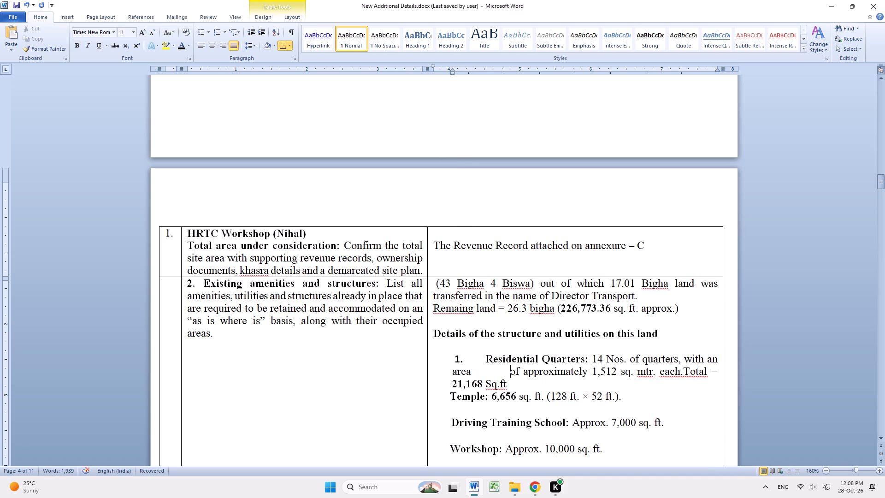
Delete the extra spacing between "1." and "Residential Quarters".
{"action": "left_click", "coordinate": [483, 361]}
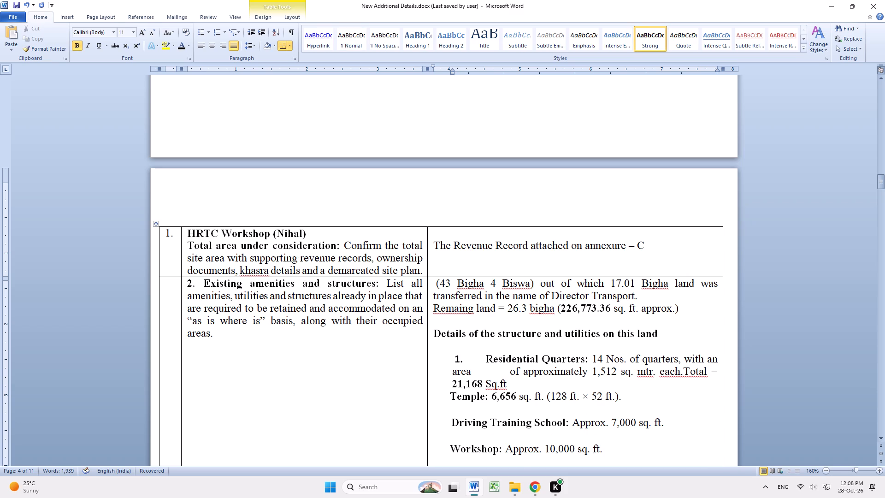
{"action": "key", "text": "BackSpace"}
{"action": "key", "text": "BackSpace"}
{"action": "key", "text": "BackSpace"}
{"action": "key", "text": "BackSpace"}
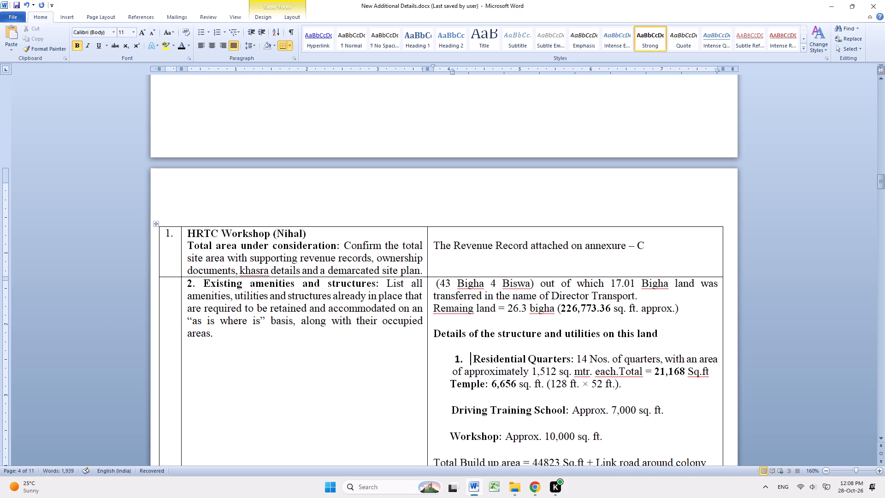
{"action": "key", "text": "BackSpace"}
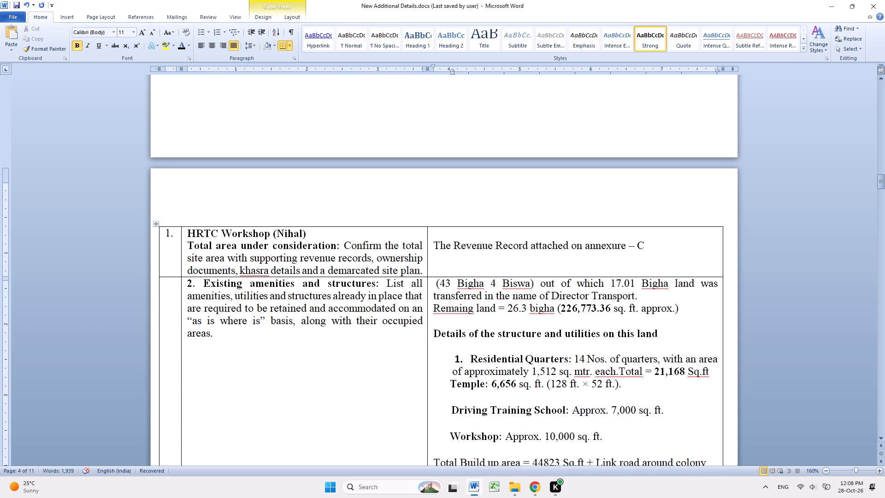
Try to indent the second line of the Residential Quarters item with ten spaces before "of approximately".
{"action": "left_click", "coordinate": [453, 373]}
{"action": "key", "text": "space"}
{"action": "key", "text": "space"}
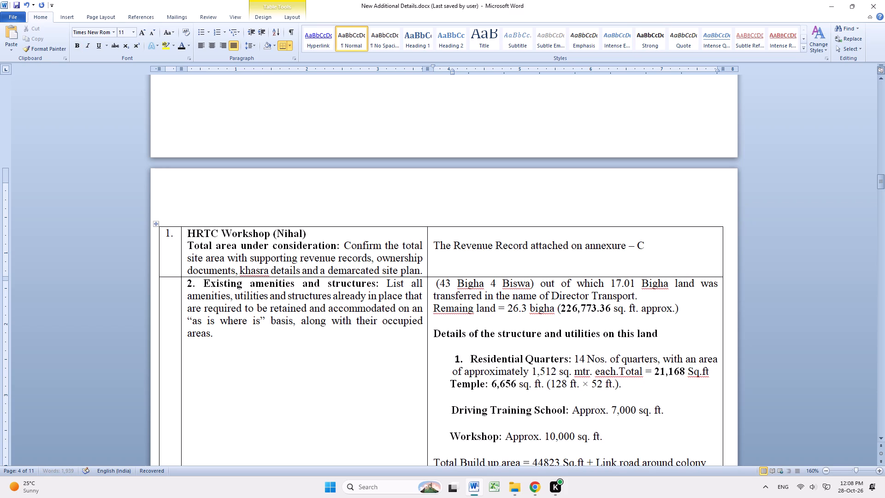
{"action": "key", "text": "space"}
{"action": "key", "text": "space"}
{"action": "key", "text": "space"}
{"action": "key", "text": "space"}
{"action": "key", "text": "space"}
{"action": "key", "text": "space"}
{"action": "key", "text": "space"}
{"action": "key", "text": "space"}
Remove the blank line above the Residential Quarters item and pull its "1." back to the cell's left edge.
{"action": "left_click", "coordinate": [463, 358]}
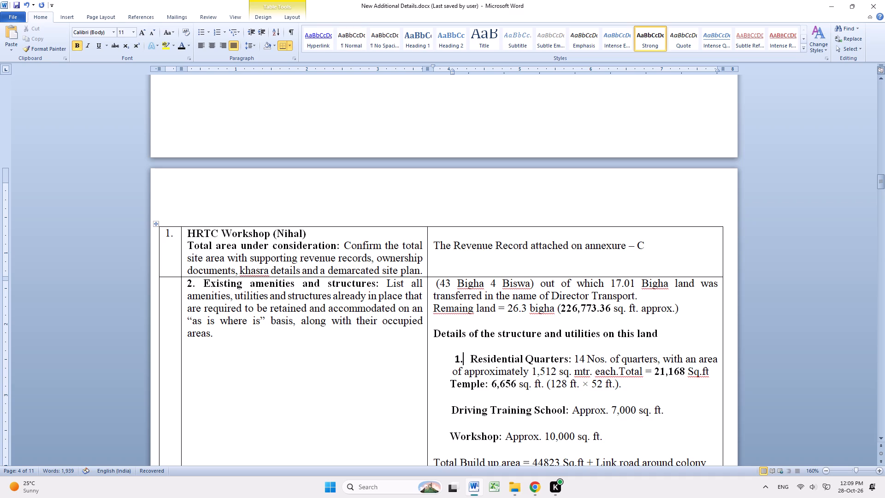
{"action": "left_click", "coordinate": [456, 362]}
{"action": "key", "text": "BackSpace"}
{"action": "key", "text": "BackSpace"}
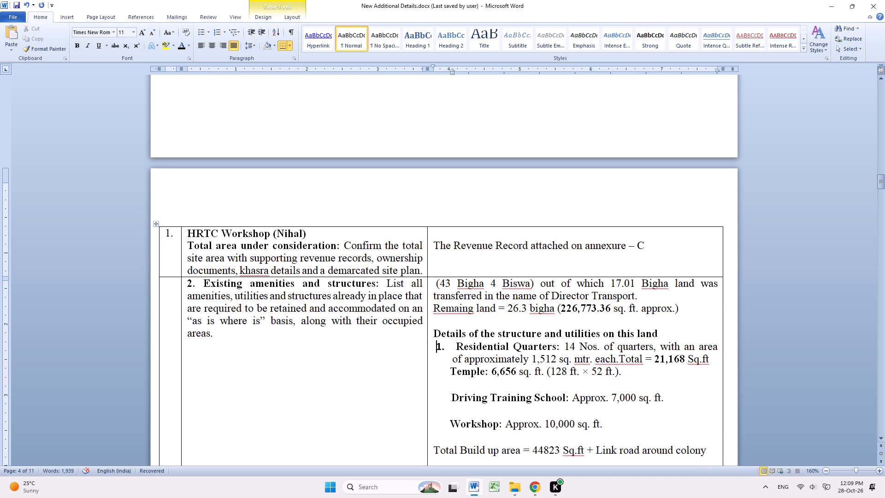
Number the Temple line manually with "2." before its text.
{"action": "left_click", "coordinate": [450, 370]}
{"action": "type", "text": "2."}
{"action": "key", "text": "space"}
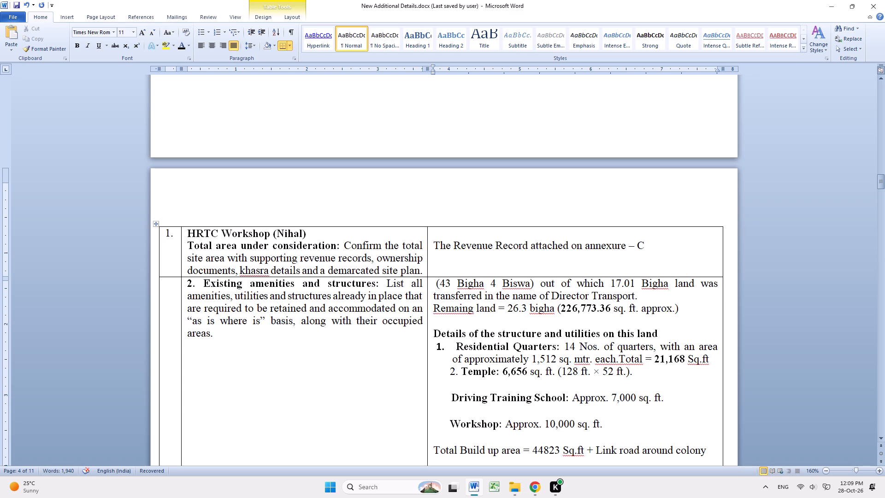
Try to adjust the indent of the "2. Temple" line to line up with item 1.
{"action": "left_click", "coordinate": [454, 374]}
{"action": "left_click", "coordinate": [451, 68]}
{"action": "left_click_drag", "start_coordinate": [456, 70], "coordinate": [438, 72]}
Number the Driving Training School line "3." and the Workshop line "4." manually.
{"action": "left_click", "coordinate": [451, 396]}
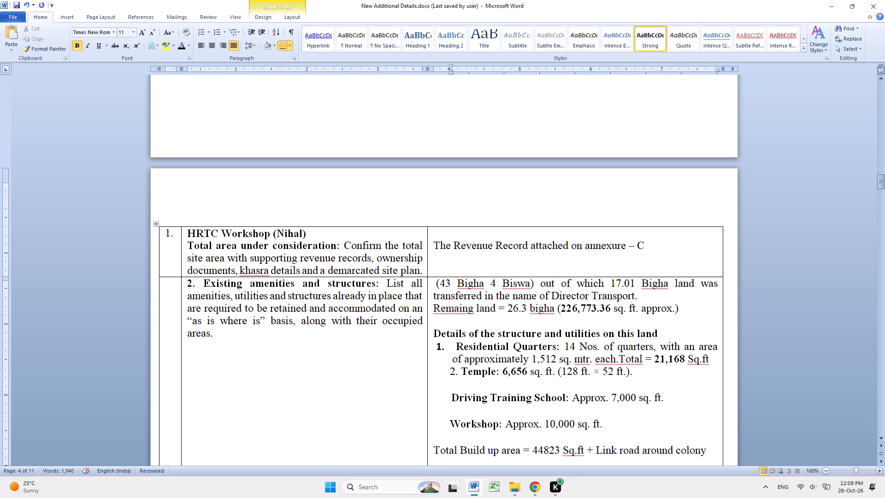
{"action": "type", "text": "3."}
{"action": "key", "text": "space"}
{"action": "left_click", "coordinate": [449, 422]}
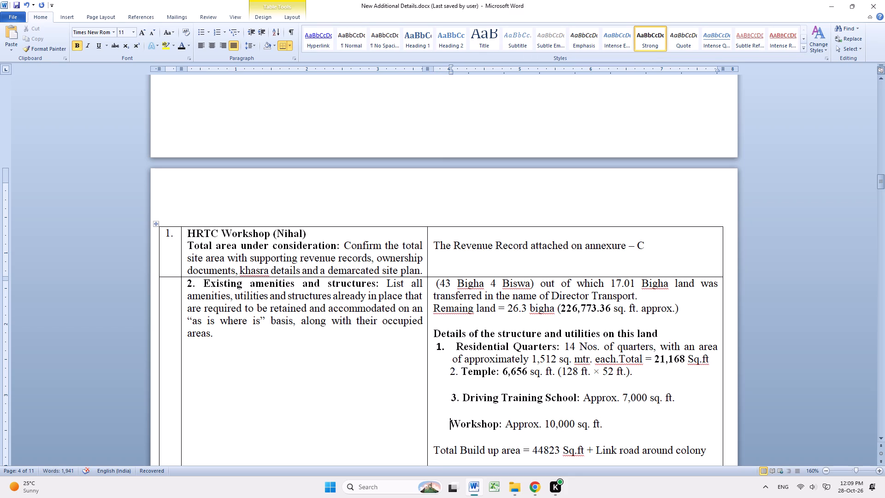
{"action": "type", "text": "4."}
{"action": "key", "text": "space"}
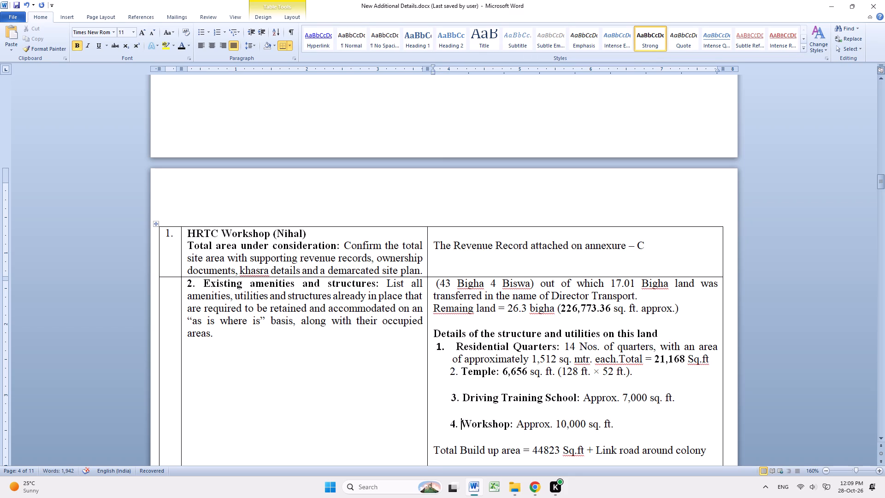
Make the number 2 in front of "Temple" bold.
{"action": "left_click_drag", "start_coordinate": [448, 372], "coordinate": [456, 372]}
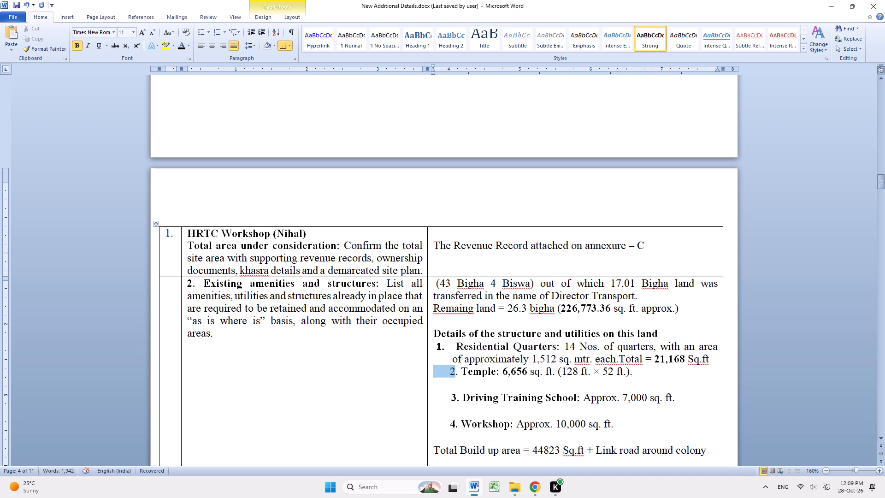
{"action": "key", "text": "ctrl+b"}
{"action": "left_click", "coordinate": [462, 383]}
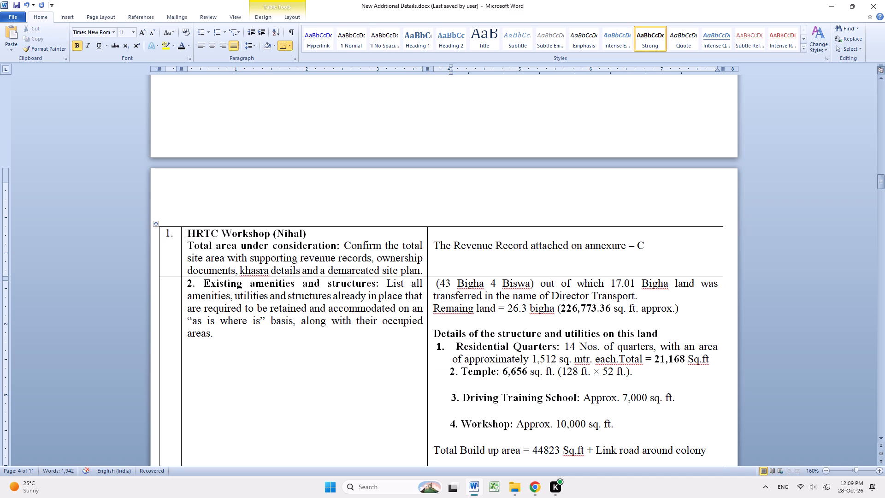
Indent the "1. Residential Quarters" line with four leading spaces and add one space before "of approximately".
{"action": "left_click", "coordinate": [435, 348]}
{"action": "key", "text": "space"}
{"action": "key", "text": "space"}
{"action": "key", "text": "space"}
{"action": "key", "text": "space"}
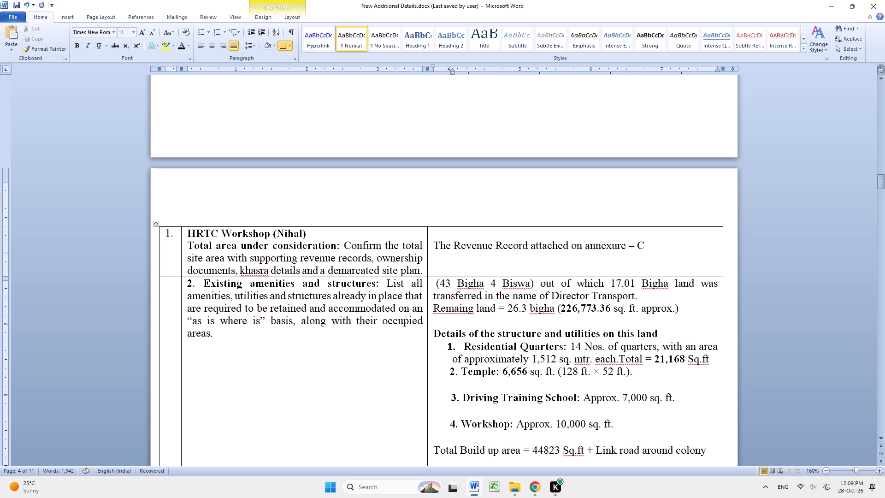
{"action": "left_click", "coordinate": [452, 361]}
{"action": "key", "text": "space"}
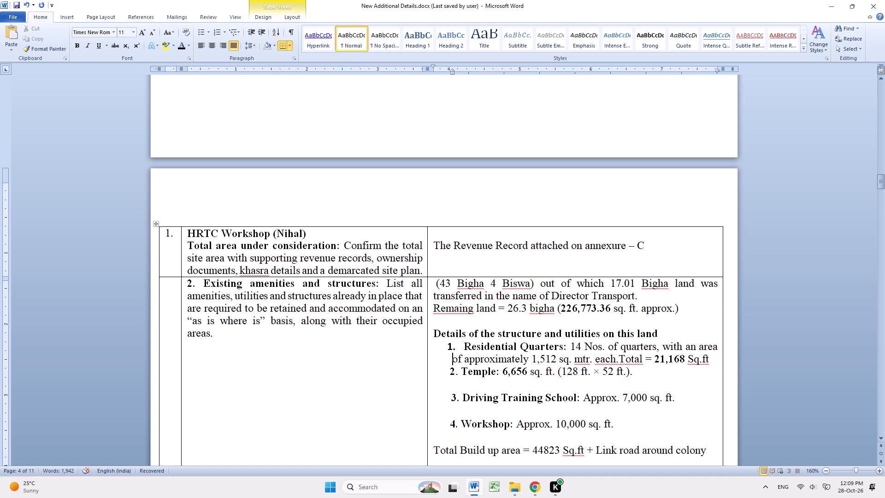
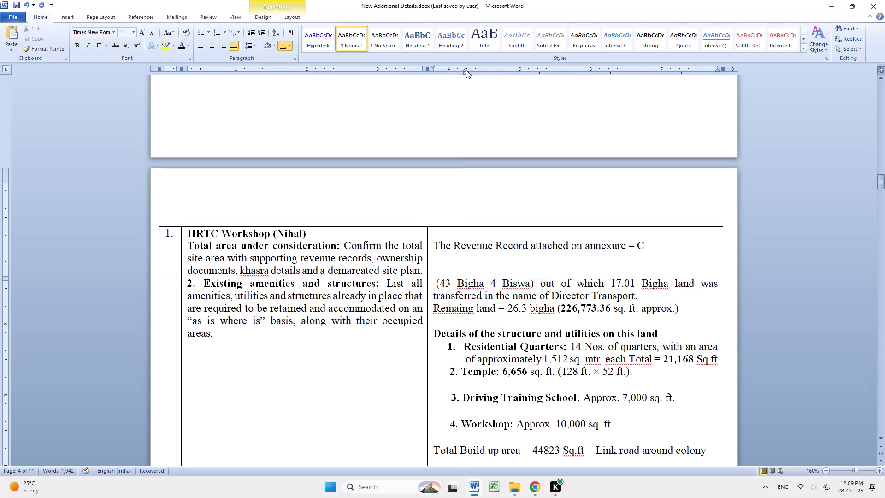
Move "Total = 21,168 Sq.ft" onto its own unnumbered line beneath the Residential Quarters text.
{"action": "left_click", "coordinate": [661, 374]}
{"action": "left_click", "coordinate": [630, 360]}
{"action": "key", "text": "Return"}
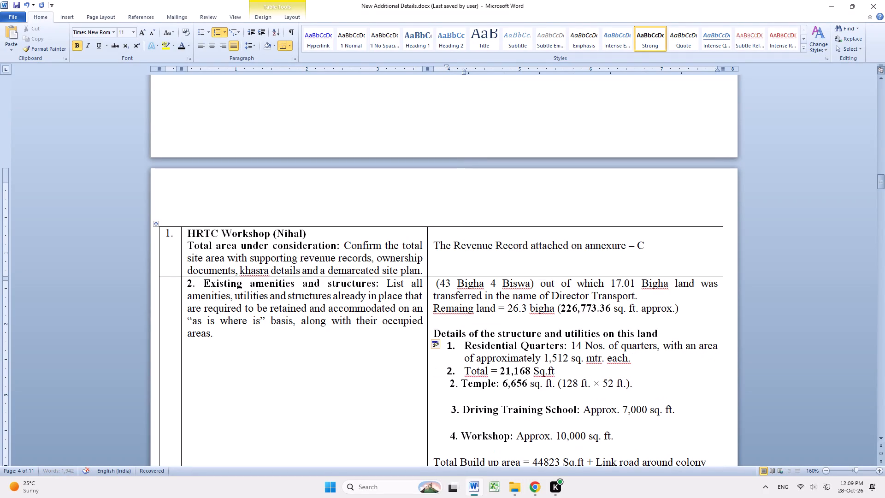
{"action": "key", "text": "BackSpace"}
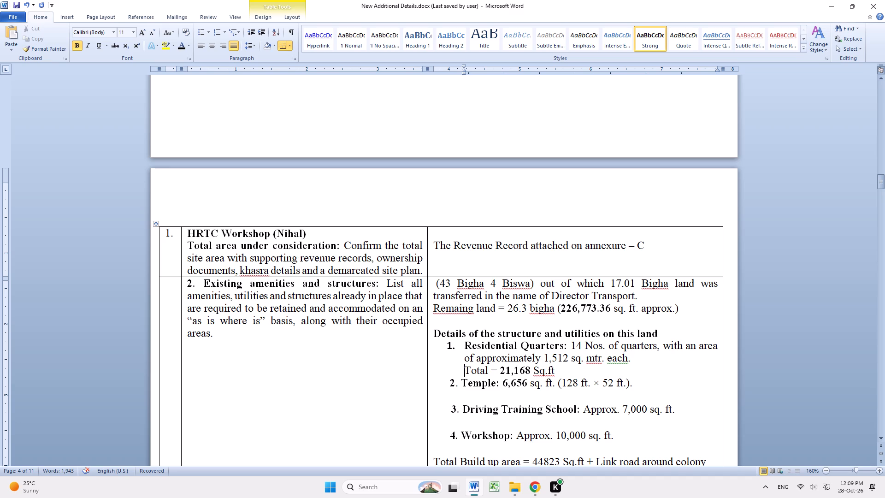
Add "approx" in lowercase after "Sq.ft" at the end of the Residential Quarters total line.
{"action": "left_click", "coordinate": [559, 371]}
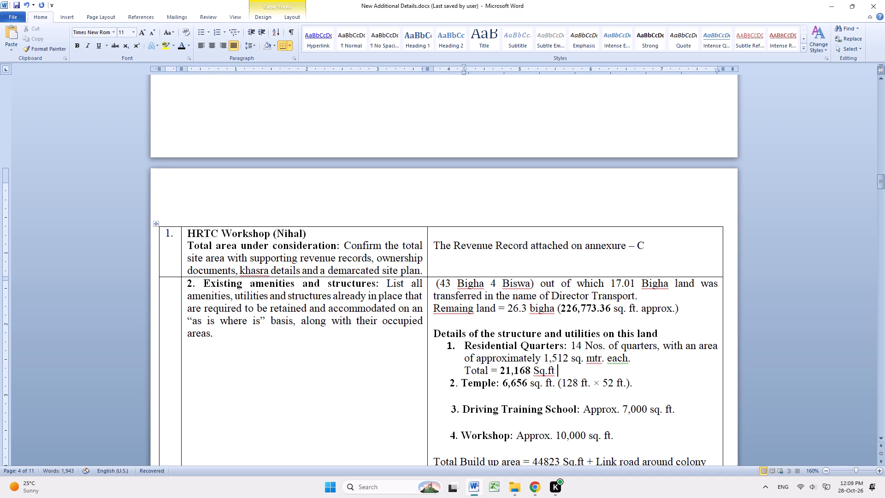
{"action": "type", "text": "APP"}
{"action": "key", "text": "BackSpace"}
{"action": "key", "text": "BackSpace"}
{"action": "type", "text": "approx"}
{"action": "key", "text": "period"}
{"action": "key", "text": "BackSpace"}
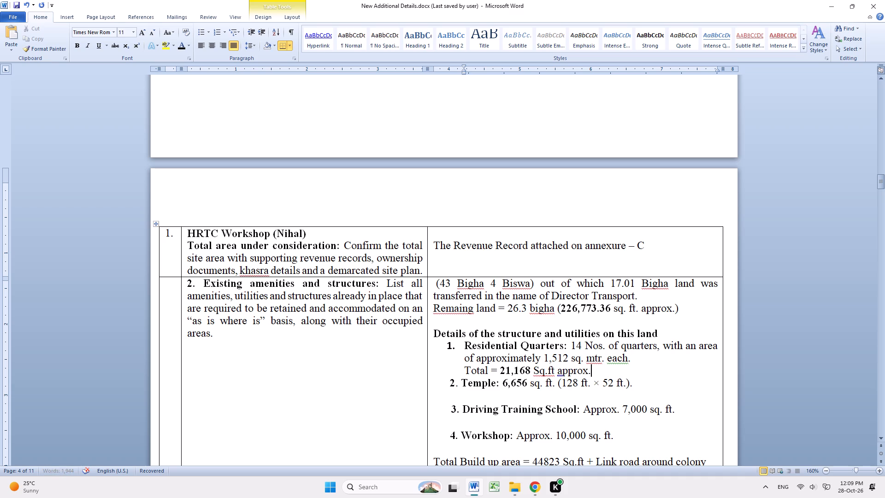